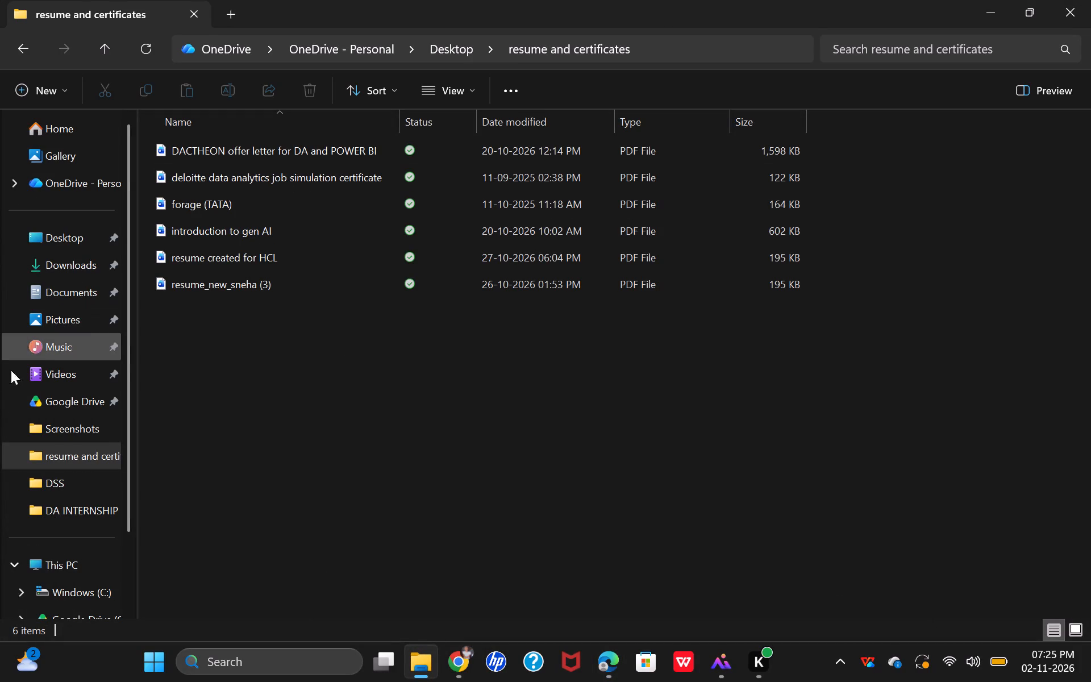
Look through the contents of the Documents folder and the DSS folder.
{"action": "left_click", "coordinate": [67, 280]}
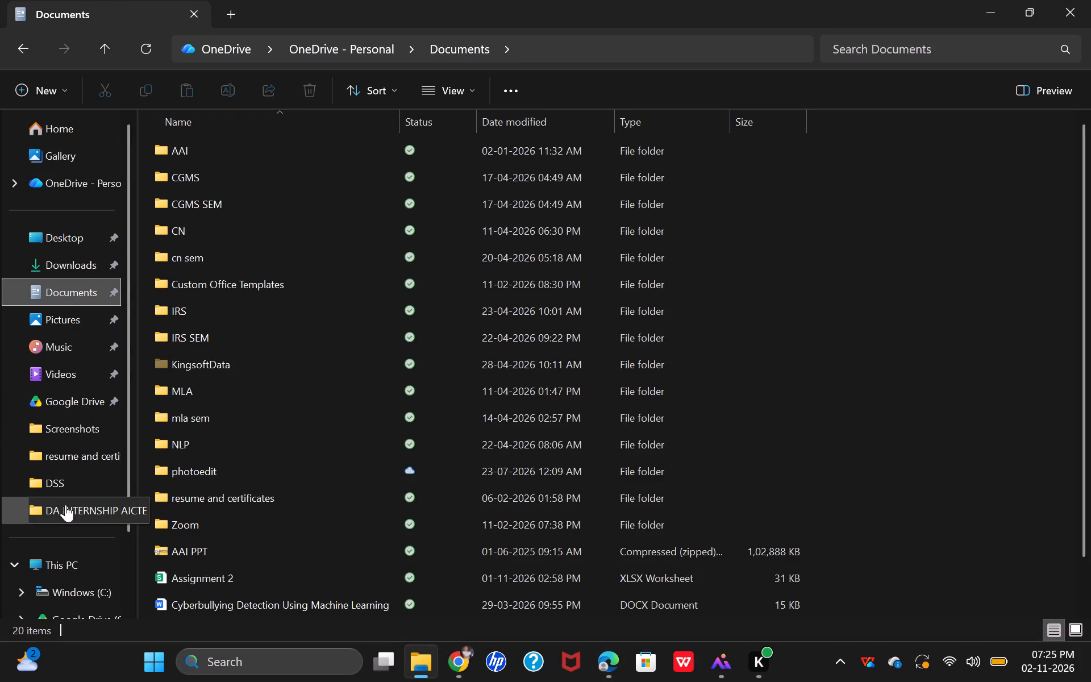
{"action": "left_click", "coordinate": [78, 492]}
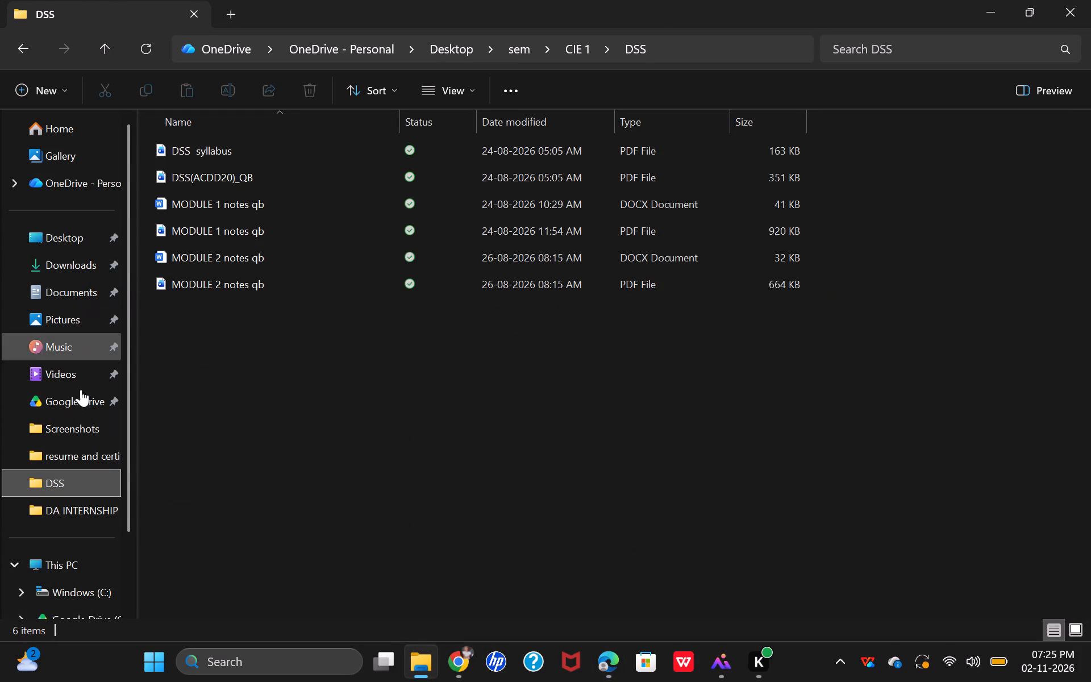
Look through the contents of the resume and certificates folder, and put the file window away.
{"action": "left_click", "coordinate": [82, 450]}
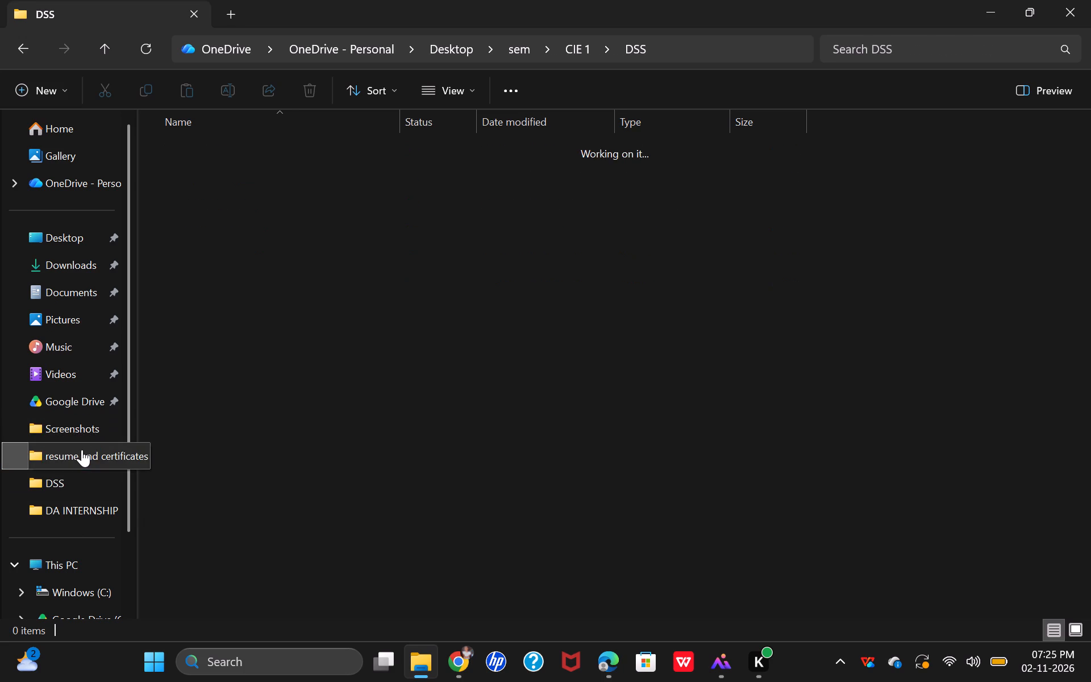
{"action": "left_click", "coordinate": [390, 369]}
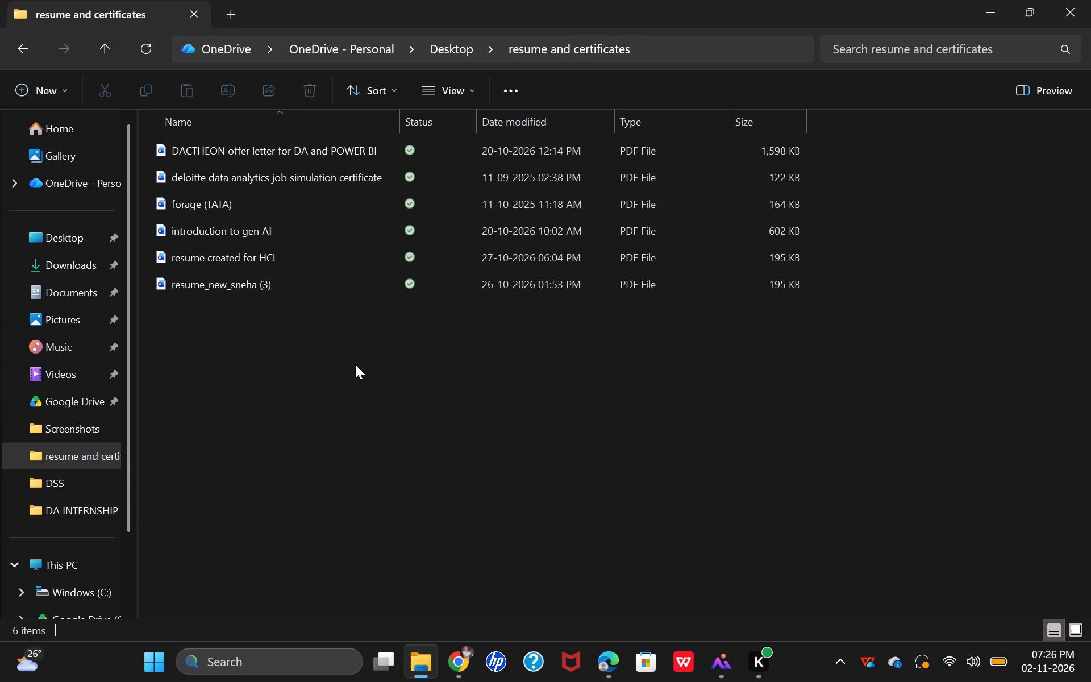
{"action": "left_click", "coordinate": [981, 11]}
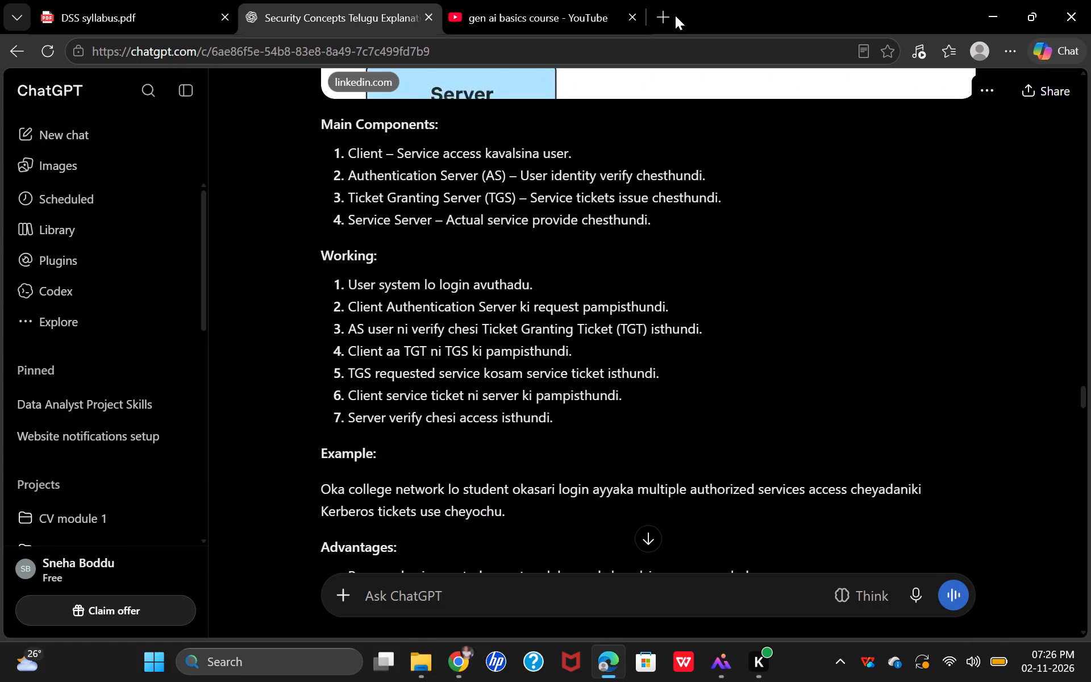
Switch to Google Chrome.
{"action": "left_click", "coordinate": [454, 668]}
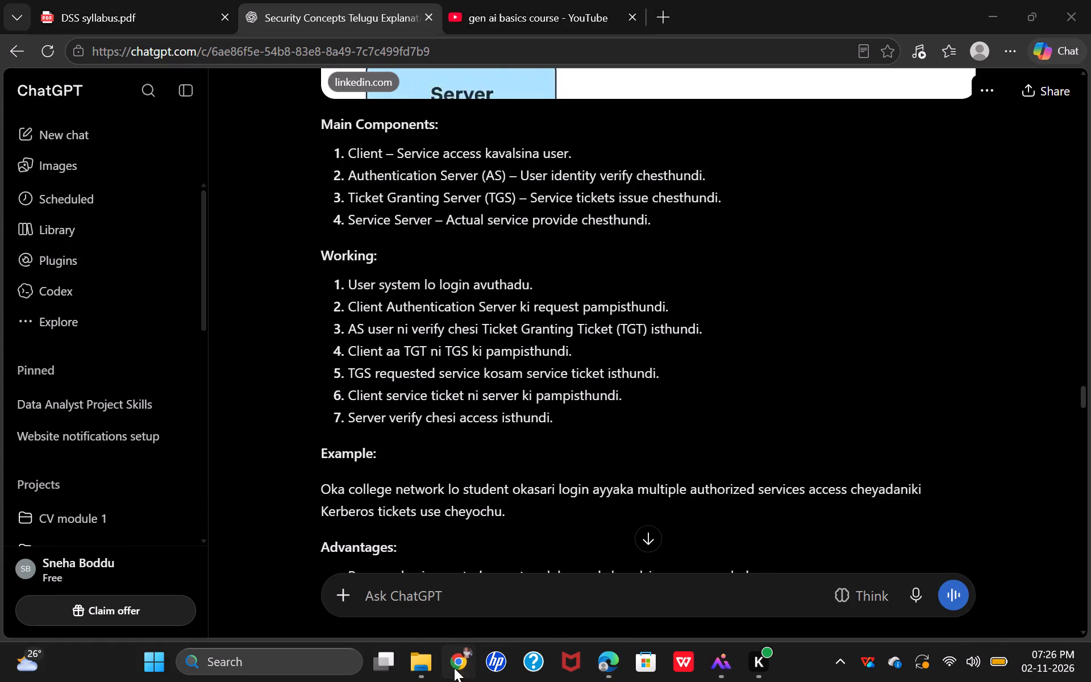
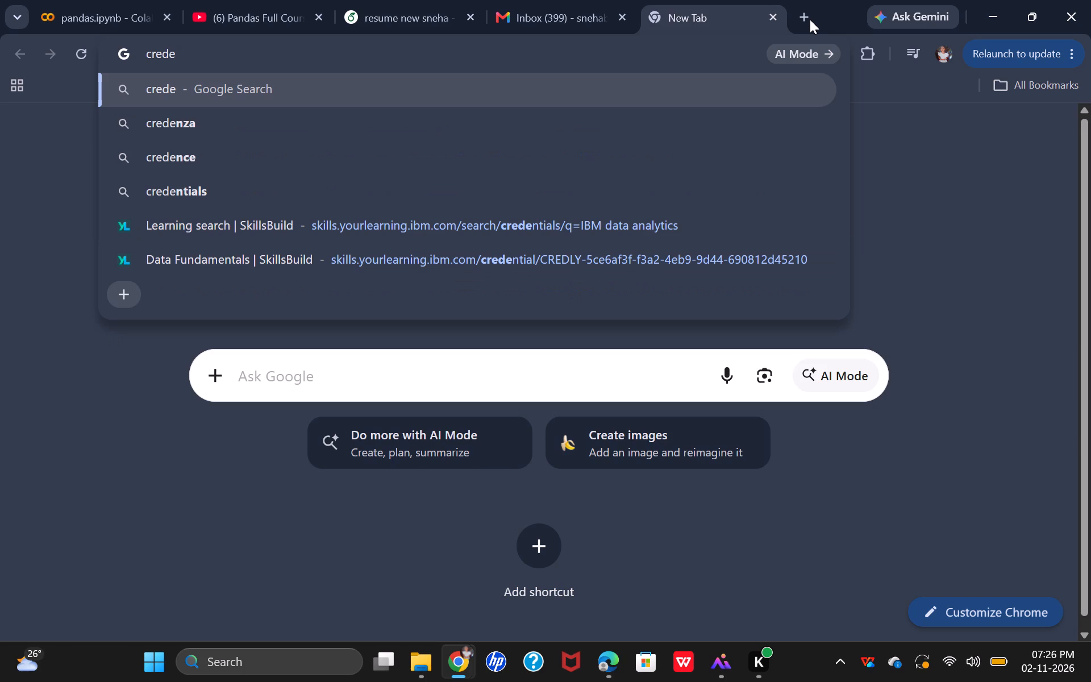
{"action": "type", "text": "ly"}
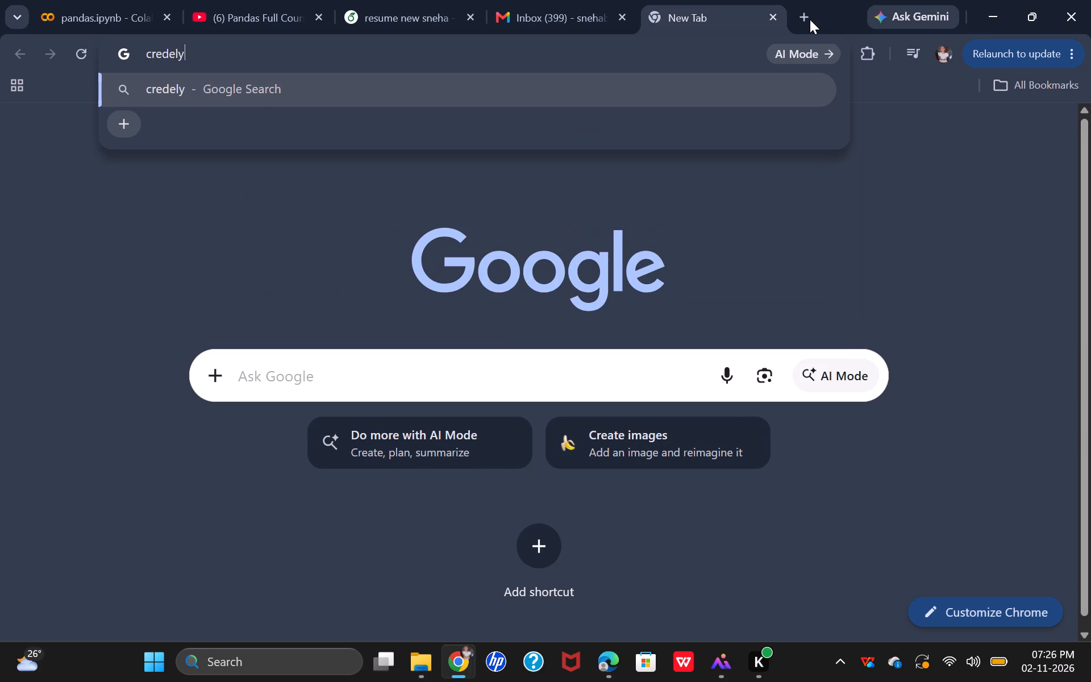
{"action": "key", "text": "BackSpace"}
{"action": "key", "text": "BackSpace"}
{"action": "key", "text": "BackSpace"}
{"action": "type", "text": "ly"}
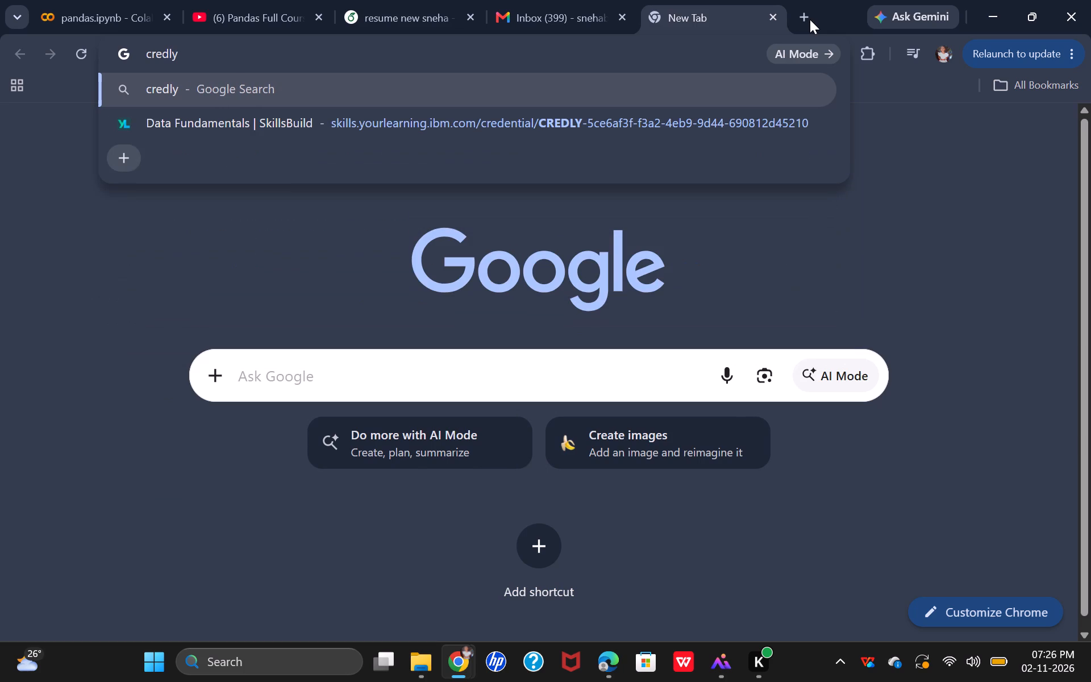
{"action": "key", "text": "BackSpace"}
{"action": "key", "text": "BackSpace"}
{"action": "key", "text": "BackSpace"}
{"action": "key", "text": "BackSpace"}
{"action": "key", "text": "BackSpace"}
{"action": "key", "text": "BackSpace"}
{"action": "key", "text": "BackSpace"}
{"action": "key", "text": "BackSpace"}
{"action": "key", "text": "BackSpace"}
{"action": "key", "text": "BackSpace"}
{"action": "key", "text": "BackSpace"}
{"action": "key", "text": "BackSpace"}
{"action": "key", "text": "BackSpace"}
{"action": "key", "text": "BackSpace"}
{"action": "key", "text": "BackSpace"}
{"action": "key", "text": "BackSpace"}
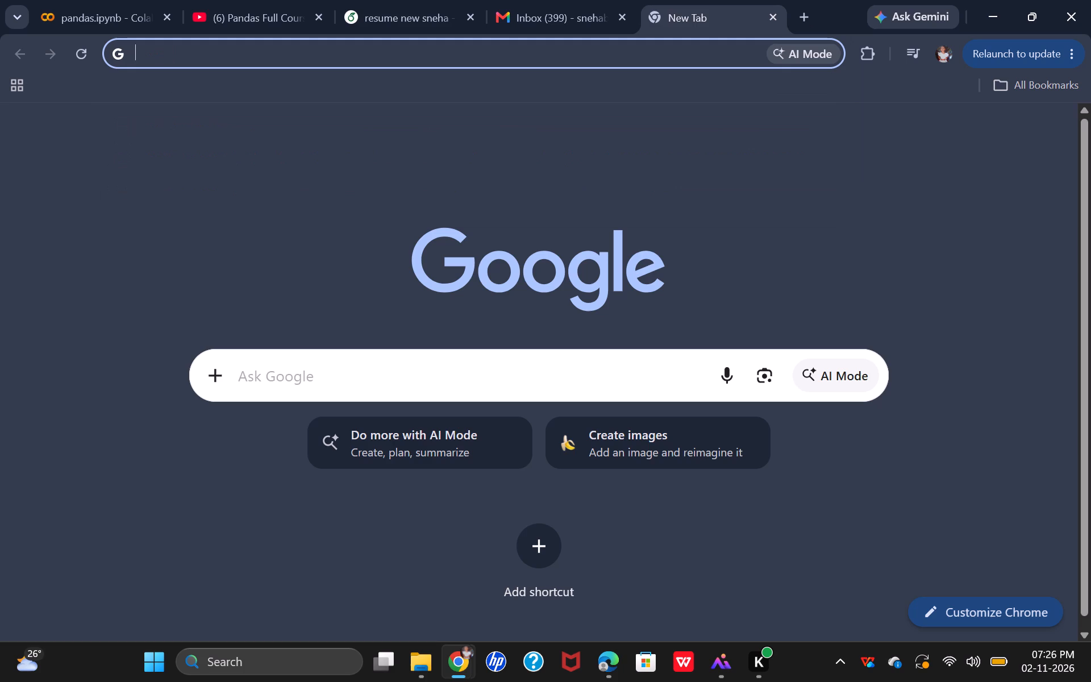
Enter "IBM skil" in the new tab's address bar to look up IBM SkillsBuild.
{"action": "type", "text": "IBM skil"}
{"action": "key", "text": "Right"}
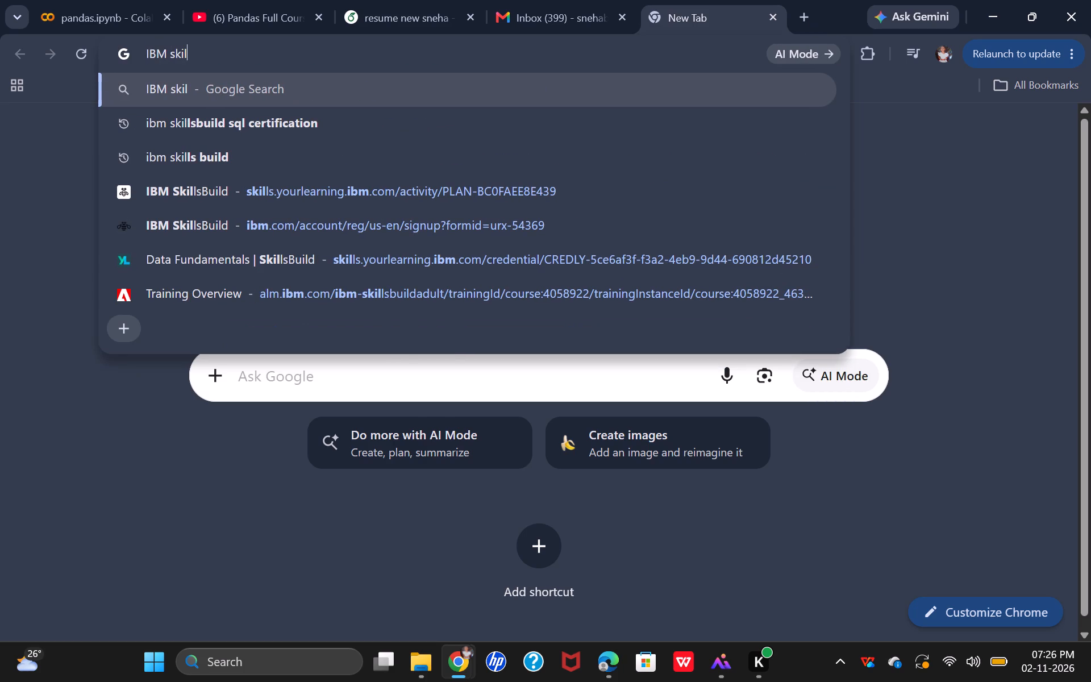
In Google Chrome, open the suggested IBM SkillsBuild sign-up page at ibm.com/account/reg/us-en/signup and view its registration options.
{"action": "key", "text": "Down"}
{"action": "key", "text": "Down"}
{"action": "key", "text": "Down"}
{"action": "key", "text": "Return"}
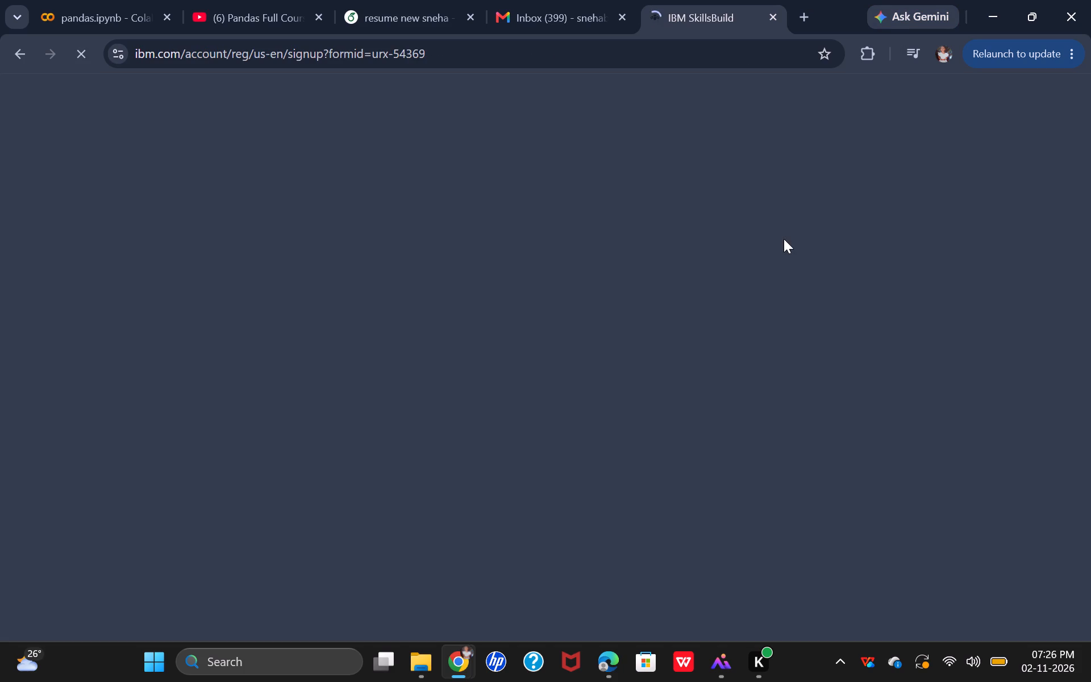
{"action": "scroll", "coordinate": [636, 276], "scroll_direction": "down", "scroll_amount": 1}
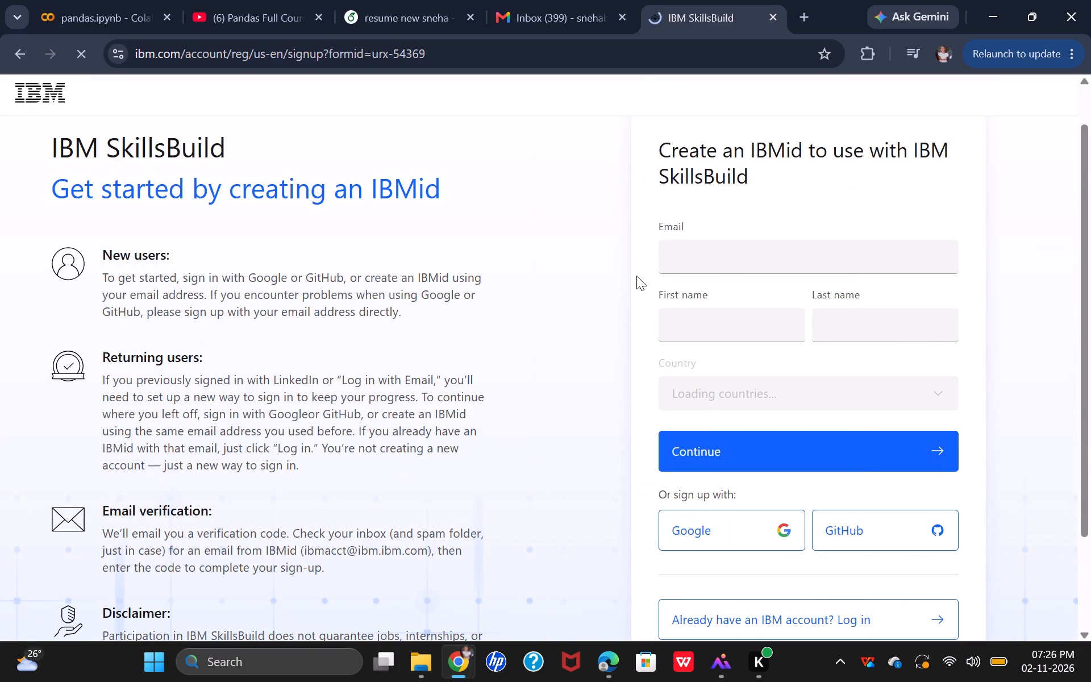
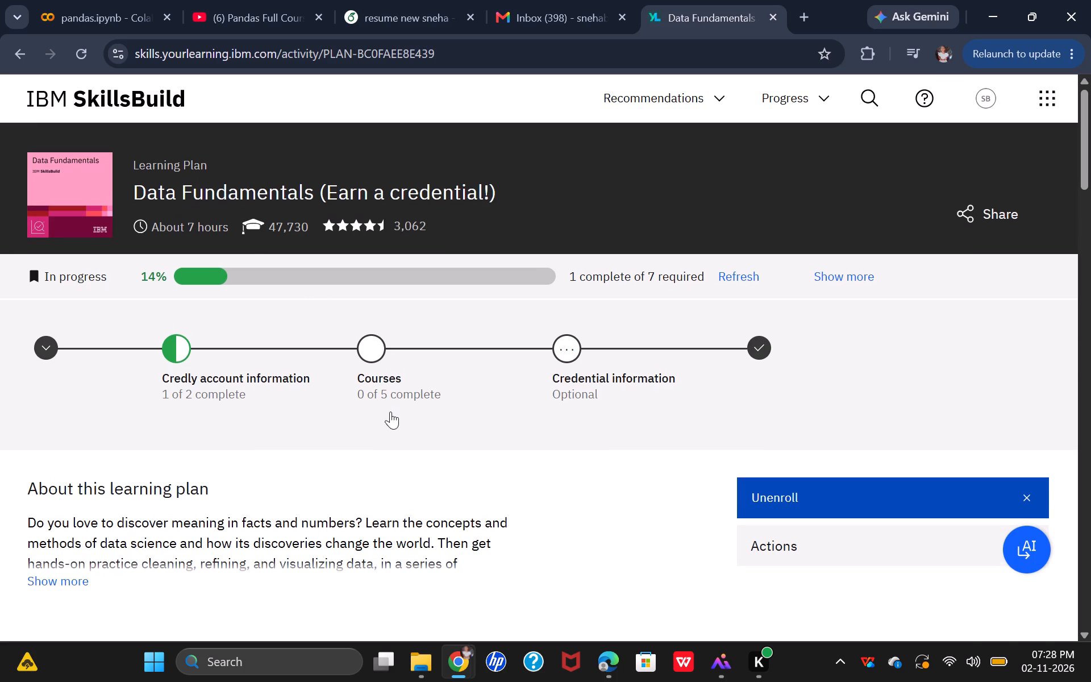
From the Data Fundamentals learning plan, open the Completed learning page under your SkillsBuild progress.
{"action": "scroll", "coordinate": [390, 411], "scroll_direction": "down", "scroll_amount": 1}
{"action": "scroll", "coordinate": [322, 402], "scroll_direction": "down", "scroll_amount": 3}
{"action": "scroll", "coordinate": [322, 402], "scroll_direction": "up", "scroll_amount": 6}
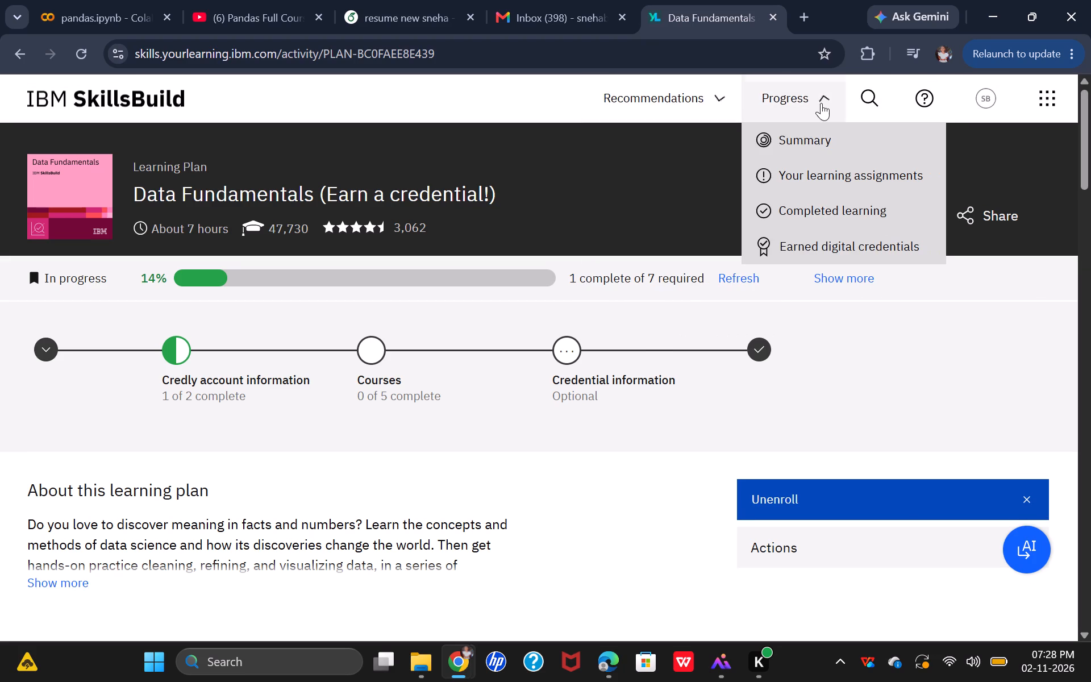
{"action": "left_click", "coordinate": [798, 216]}
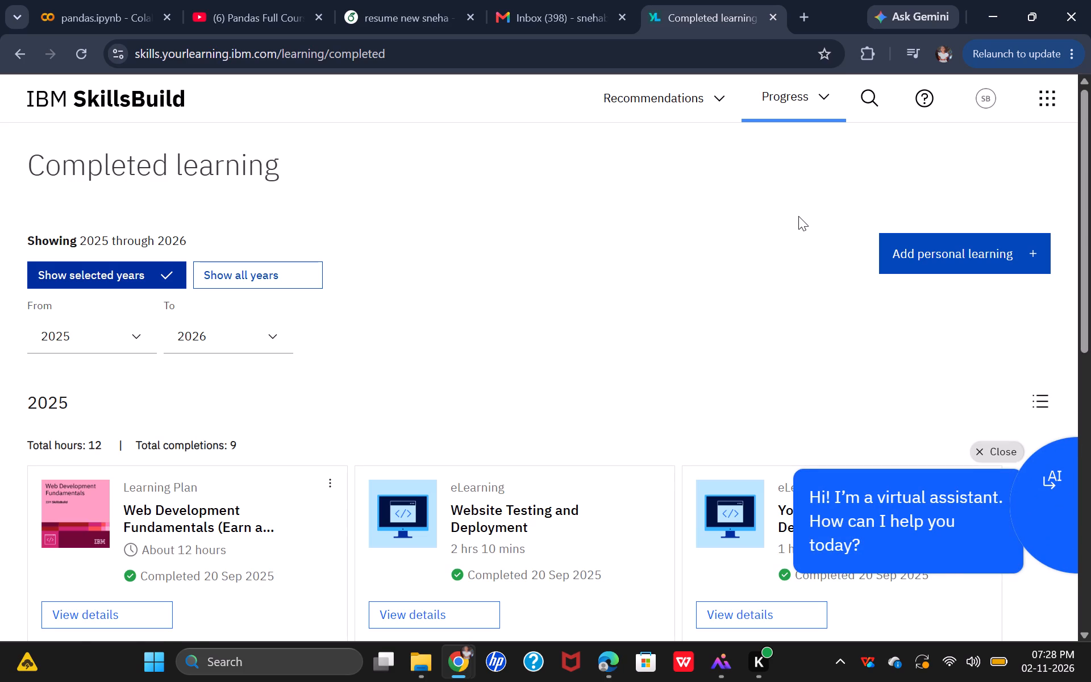
Look through the 2025 completed learning list, including the report and cancelled-learning links beneath it.
{"action": "scroll", "coordinate": [510, 381], "scroll_direction": "down", "scroll_amount": 2}
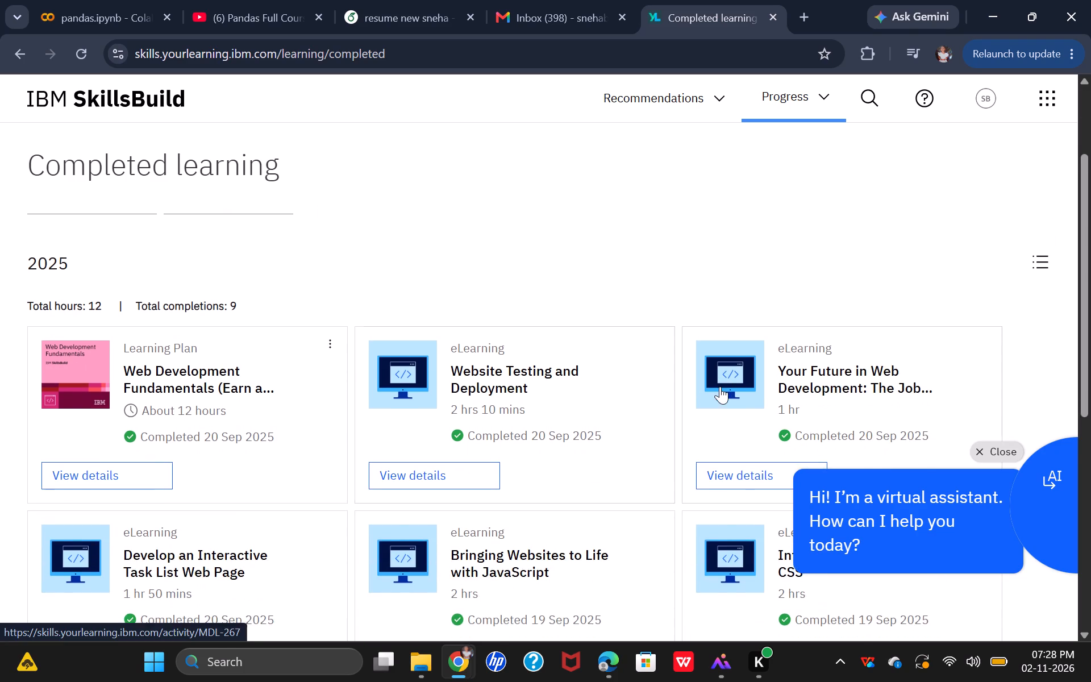
{"action": "scroll", "coordinate": [720, 386], "scroll_direction": "down", "scroll_amount": 1}
{"action": "scroll", "coordinate": [299, 433], "scroll_direction": "down", "scroll_amount": 7}
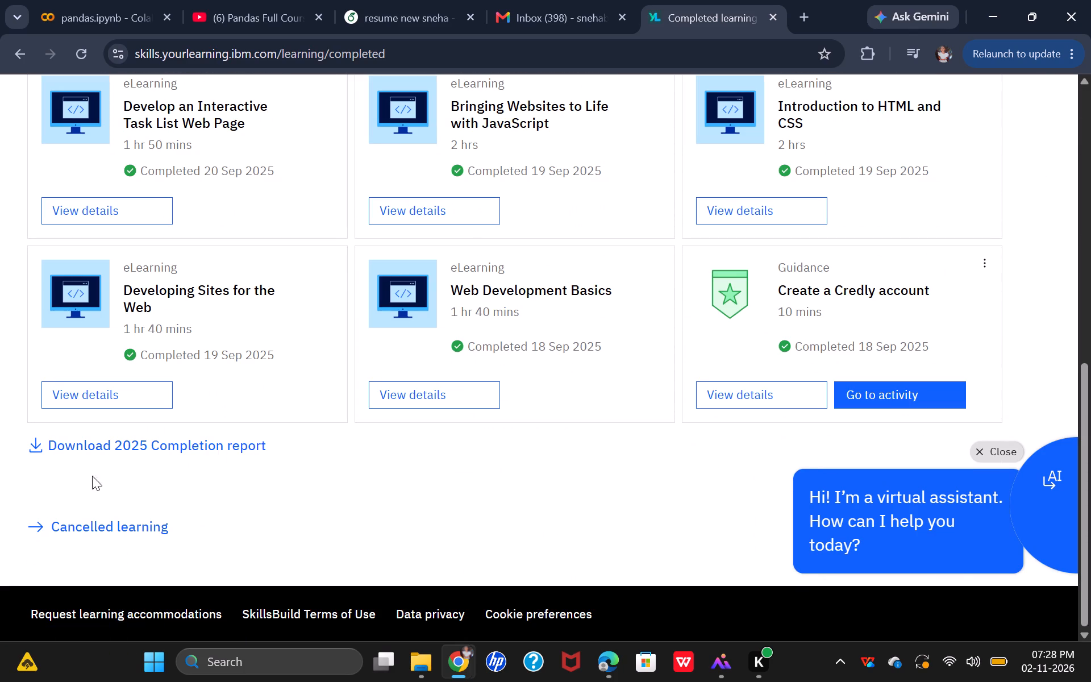
{"action": "scroll", "coordinate": [163, 438], "scroll_direction": "up", "scroll_amount": 5}
{"action": "scroll", "coordinate": [140, 304], "scroll_direction": "up", "scroll_amount": 5}
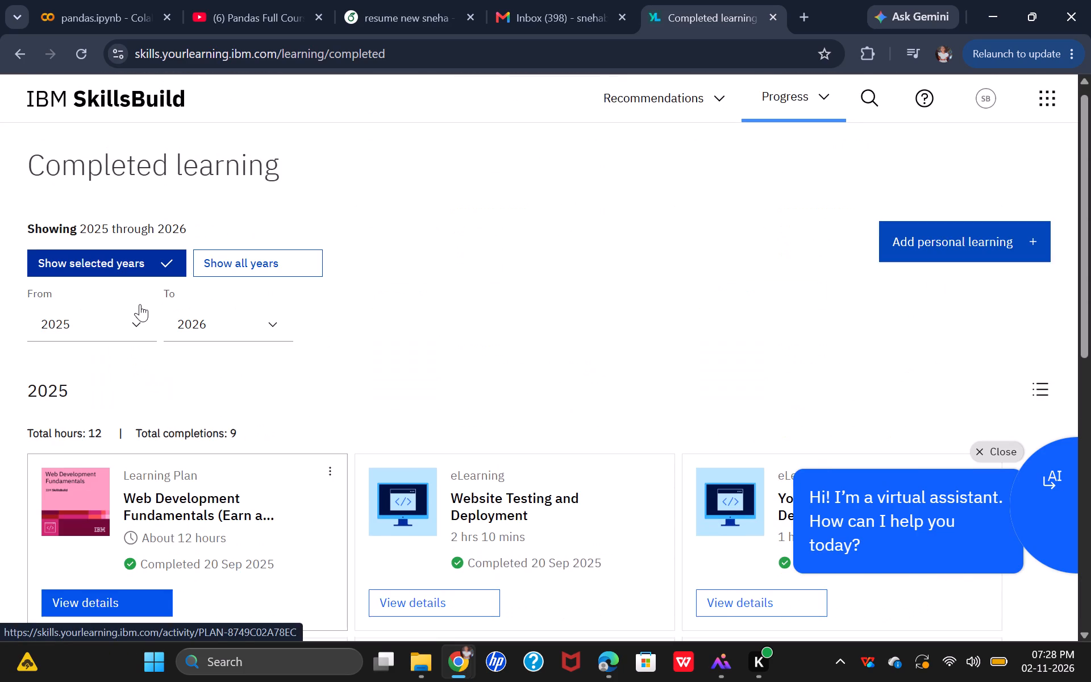
{"action": "scroll", "coordinate": [399, 390], "scroll_direction": "down", "scroll_amount": 4}
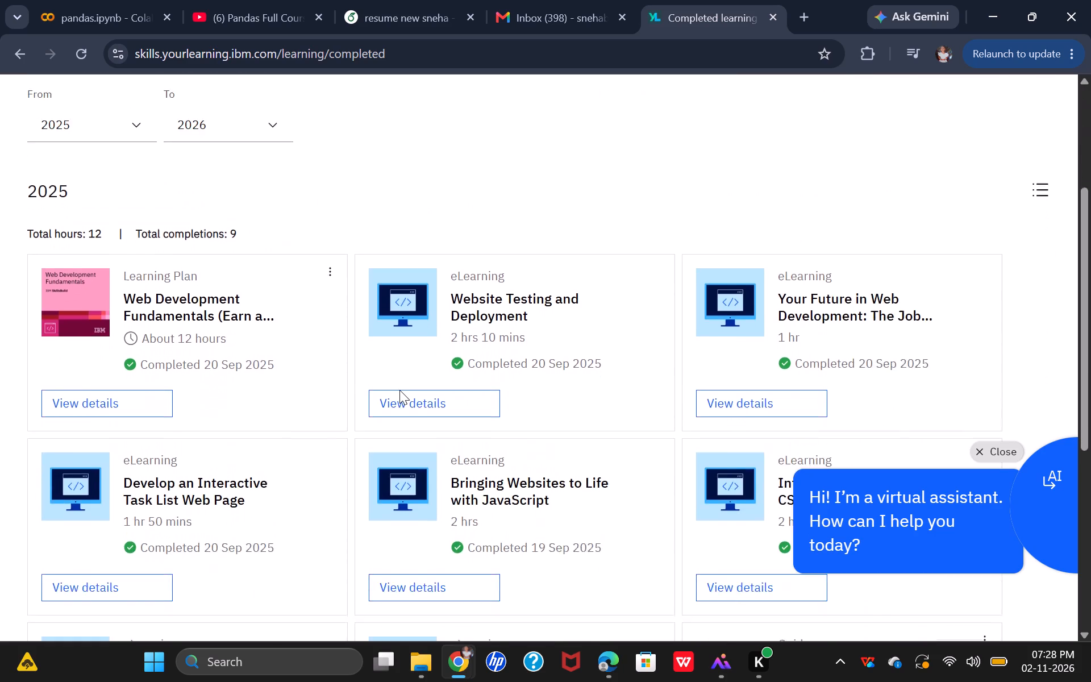
{"action": "scroll", "coordinate": [399, 390], "scroll_direction": "down", "scroll_amount": 2}
{"action": "scroll", "coordinate": [258, 315], "scroll_direction": "up", "scroll_amount": 1}
View the details of the completed Develop an Interactive Task List Web Page course and return to the completed learning list.
{"action": "left_click", "coordinate": [102, 338]}
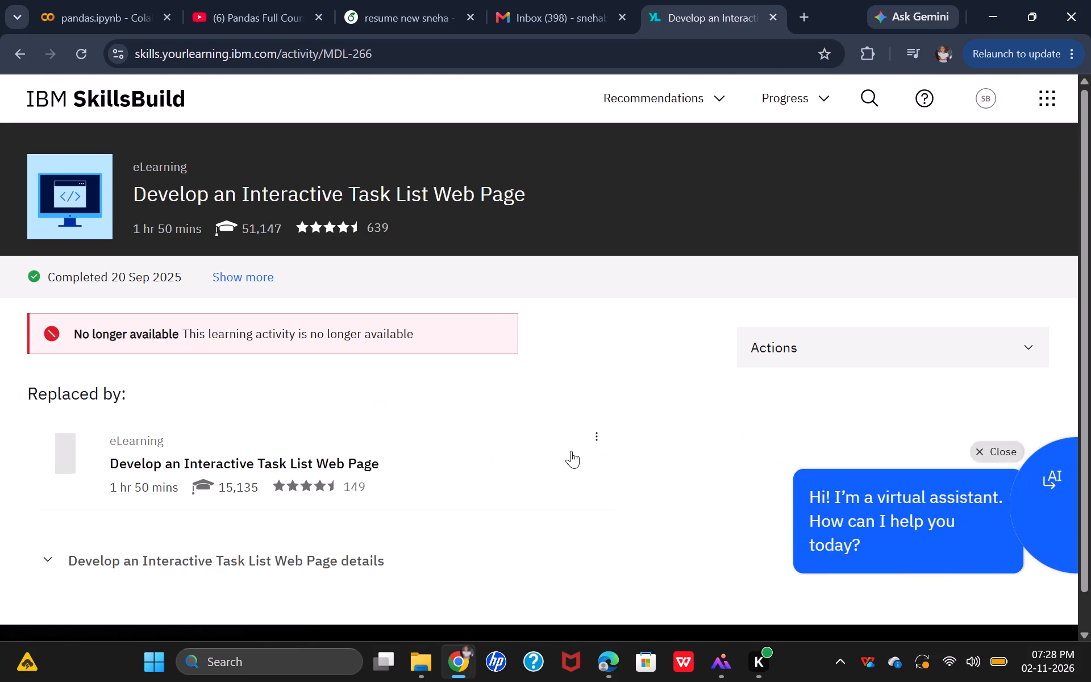
{"action": "scroll", "coordinate": [571, 451], "scroll_direction": "down", "scroll_amount": 1}
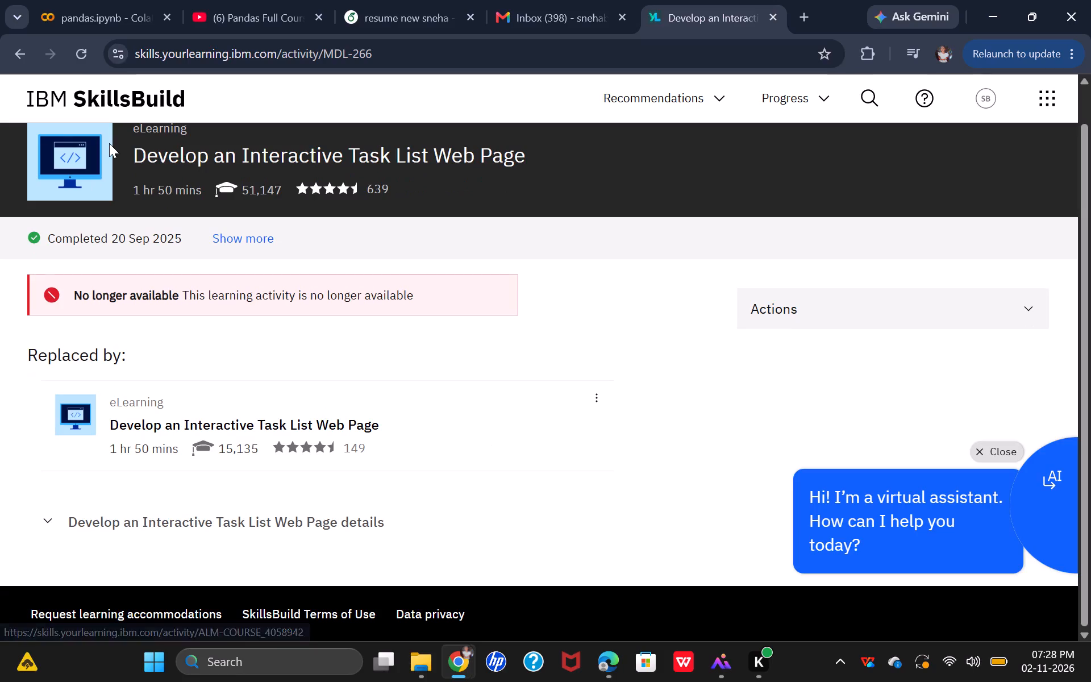
{"action": "left_click", "coordinate": [20, 59]}
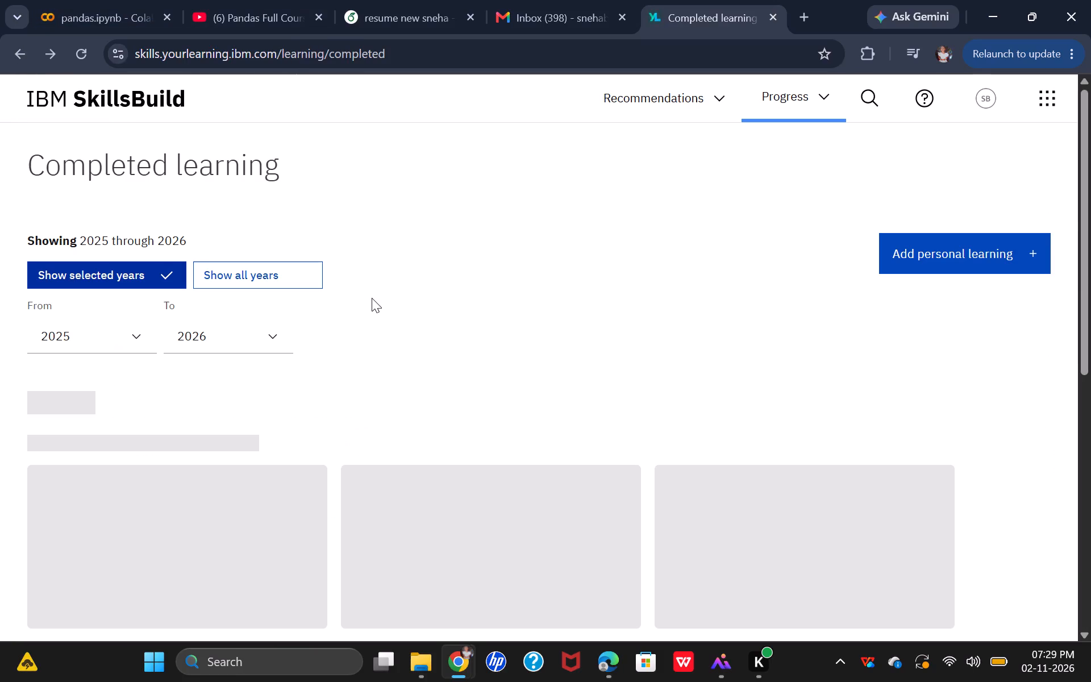
Review the completed learning entries again down to the Create a Credly account activity, and check the available start years.
{"action": "left_click", "coordinate": [1049, 114]}
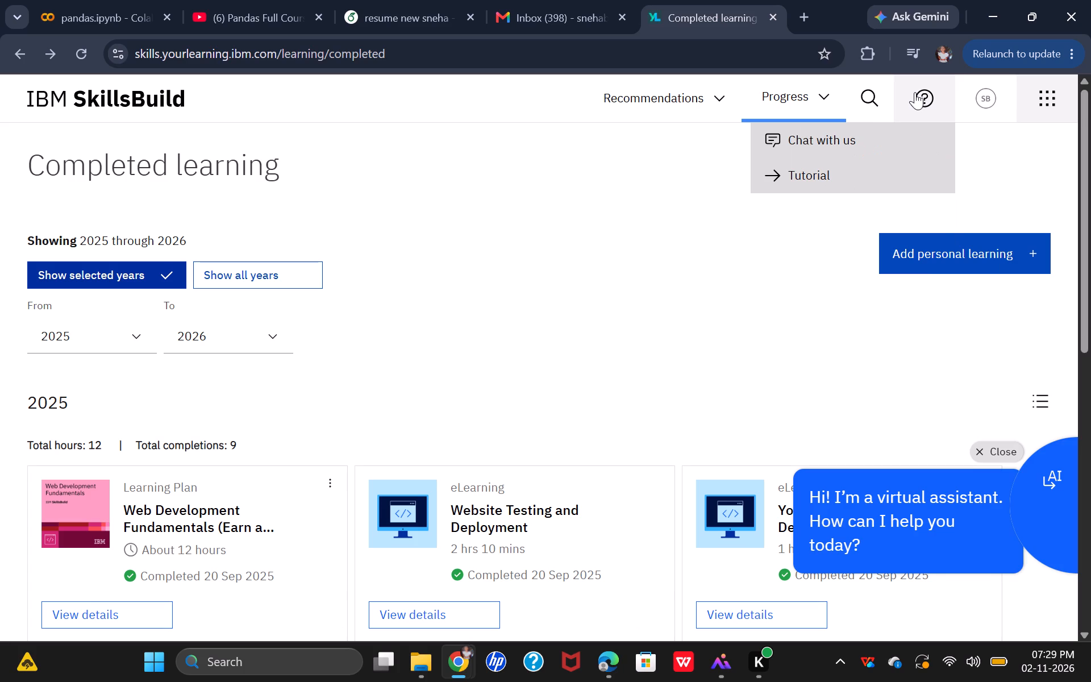
{"action": "scroll", "coordinate": [521, 386], "scroll_direction": "down", "scroll_amount": 1}
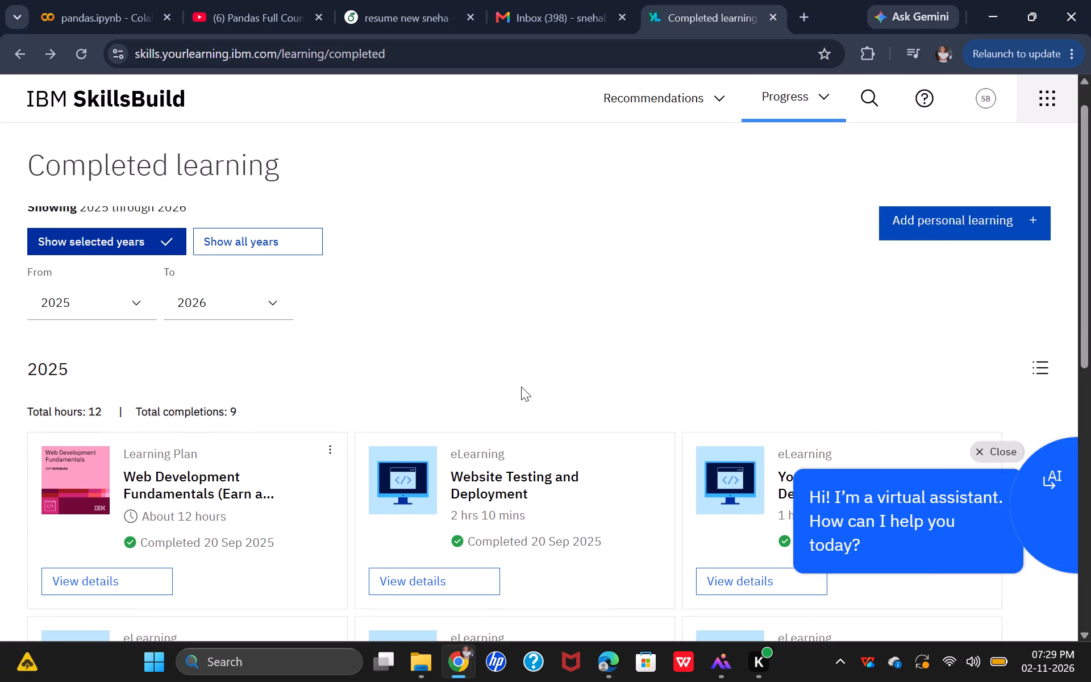
{"action": "scroll", "coordinate": [521, 386], "scroll_direction": "down", "scroll_amount": 1}
{"action": "scroll", "coordinate": [439, 387], "scroll_direction": "down", "scroll_amount": 1}
{"action": "scroll", "coordinate": [439, 387], "scroll_direction": "up", "scroll_amount": 1}
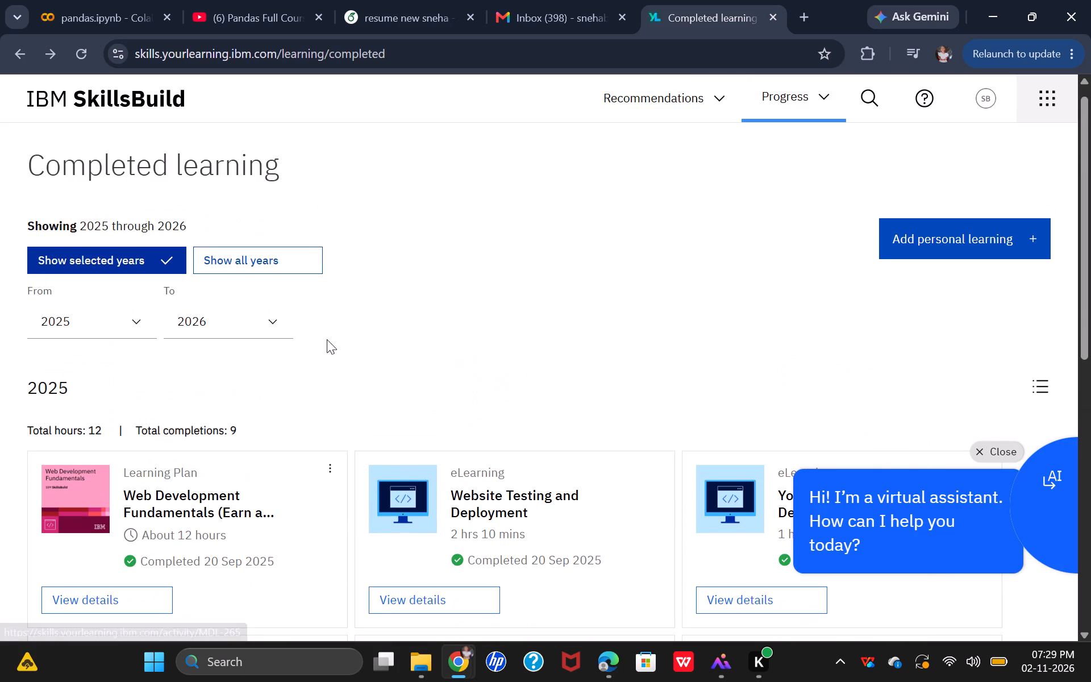
{"action": "left_click", "coordinate": [133, 322]}
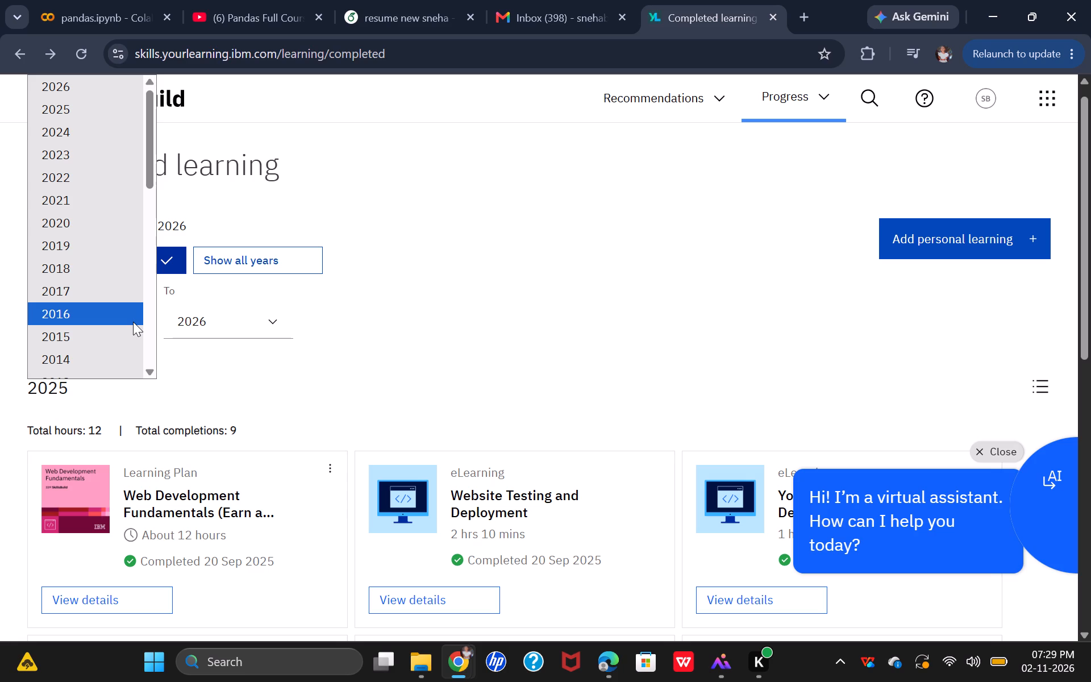
{"action": "left_click", "coordinate": [601, 189]}
{"action": "scroll", "coordinate": [252, 466], "scroll_direction": "down", "scroll_amount": 1}
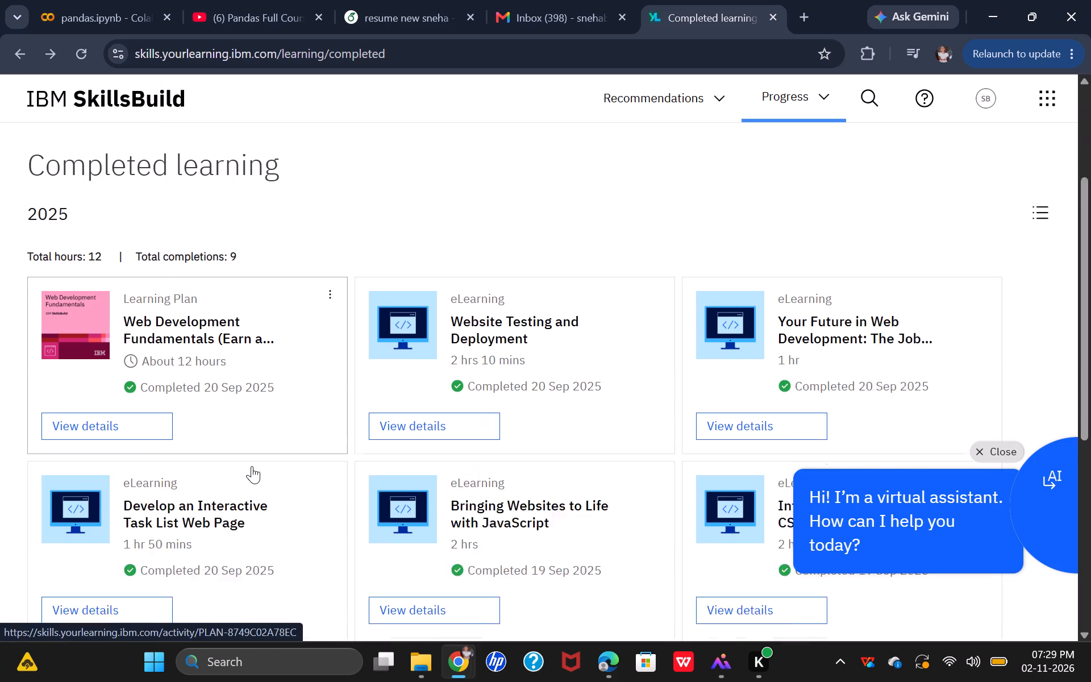
{"action": "scroll", "coordinate": [252, 466], "scroll_direction": "down", "scroll_amount": 1}
{"action": "scroll", "coordinate": [522, 472], "scroll_direction": "down", "scroll_amount": 3}
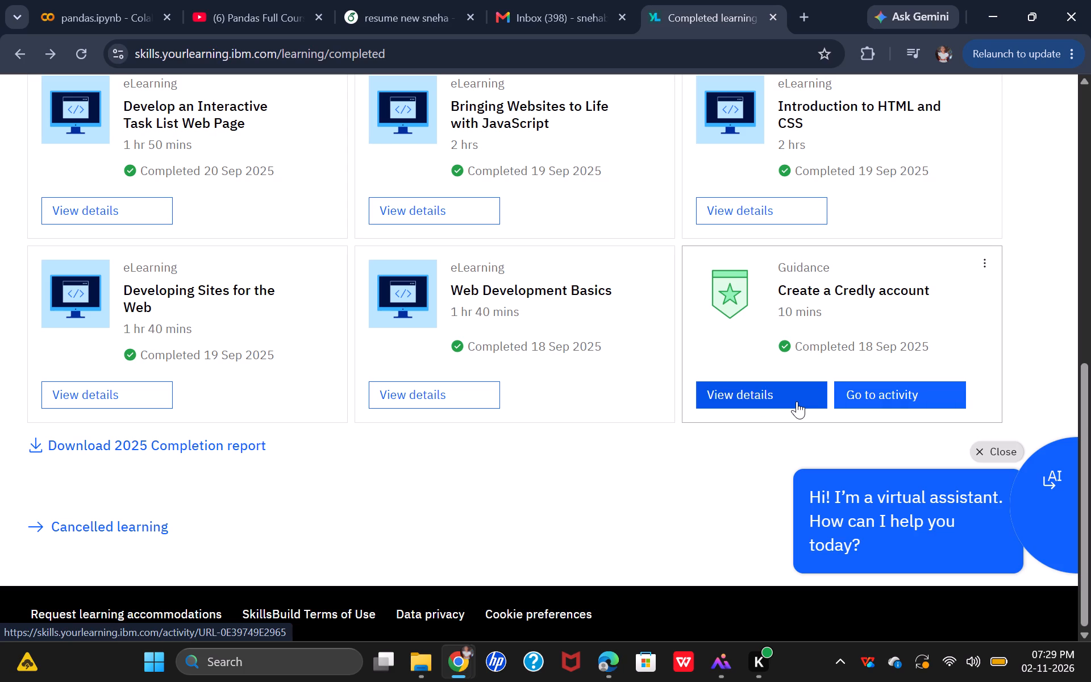
Open the details of the Create a Credly account activity, read its description and reviews, and return to the completed learning list.
{"action": "left_click", "coordinate": [769, 391]}
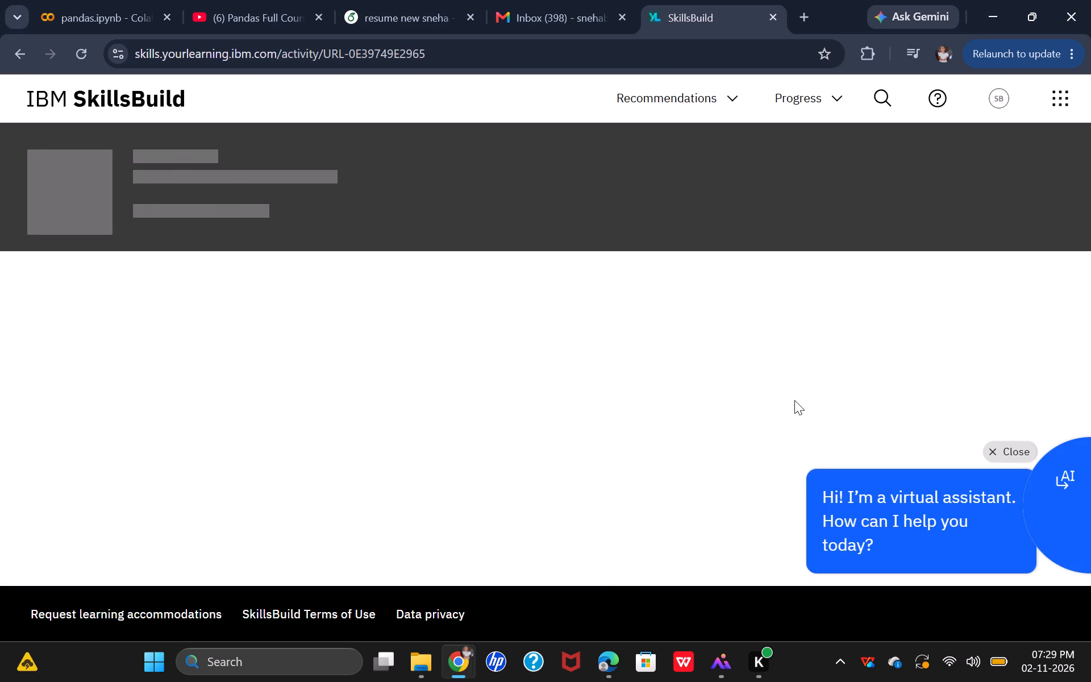
{"action": "scroll", "coordinate": [342, 455], "scroll_direction": "down", "scroll_amount": 4}
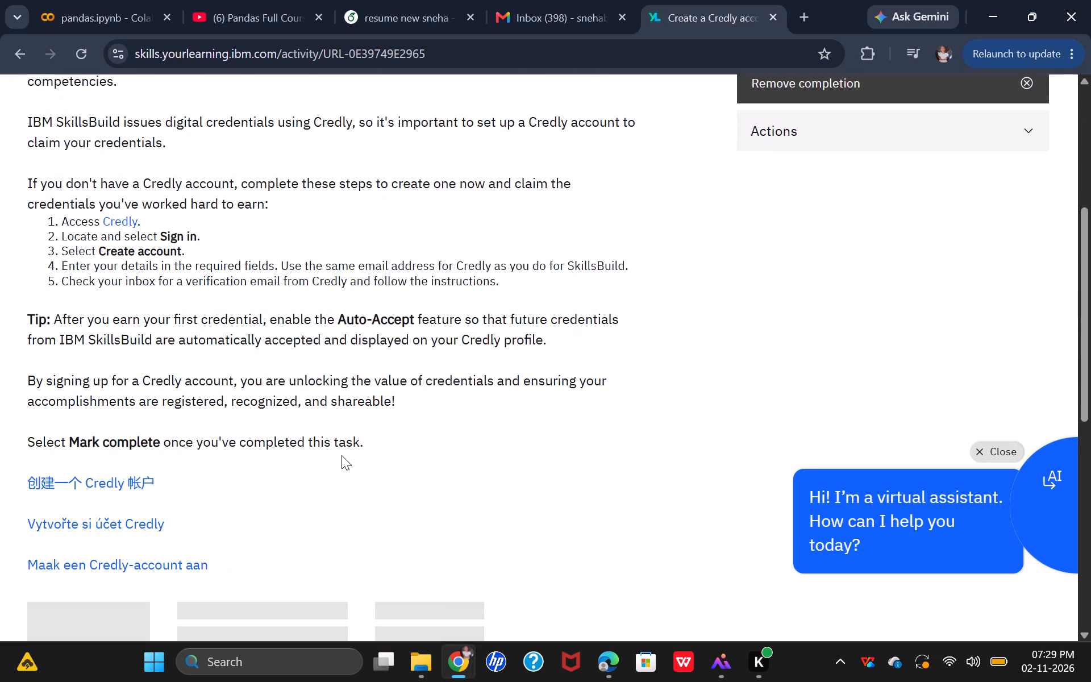
{"action": "scroll", "coordinate": [342, 455], "scroll_direction": "down", "scroll_amount": 1}
{"action": "scroll", "coordinate": [342, 455], "scroll_direction": "up", "scroll_amount": 4}
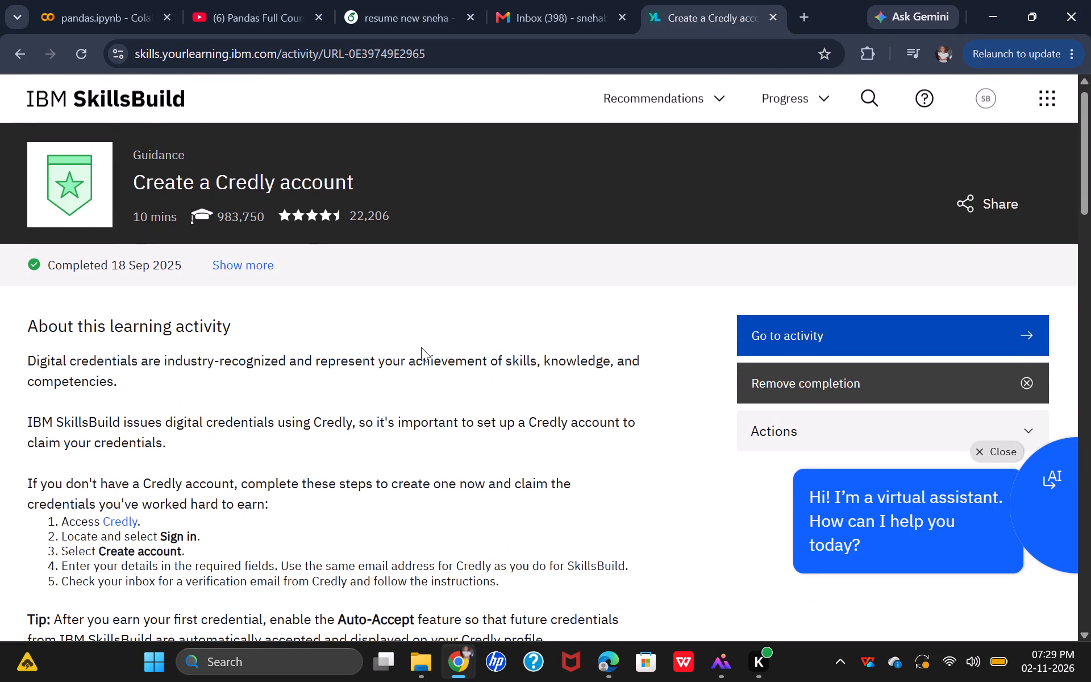
{"action": "scroll", "coordinate": [421, 347], "scroll_direction": "down", "scroll_amount": 6}
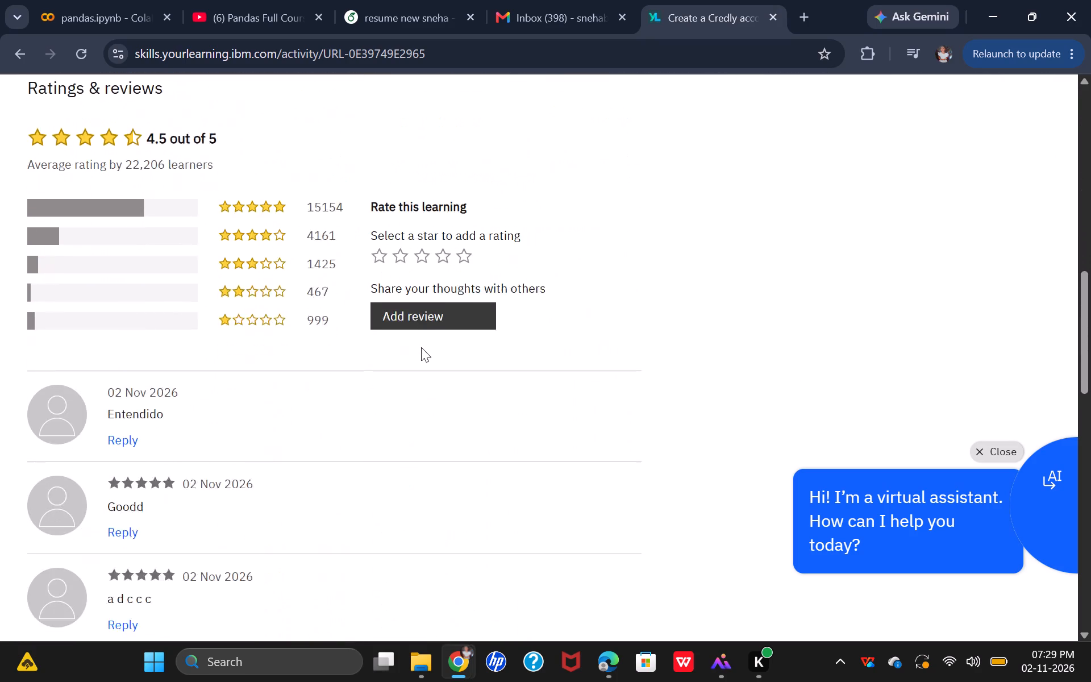
{"action": "scroll", "coordinate": [421, 347], "scroll_direction": "down", "scroll_amount": 2}
{"action": "scroll", "coordinate": [421, 347], "scroll_direction": "up", "scroll_amount": 10}
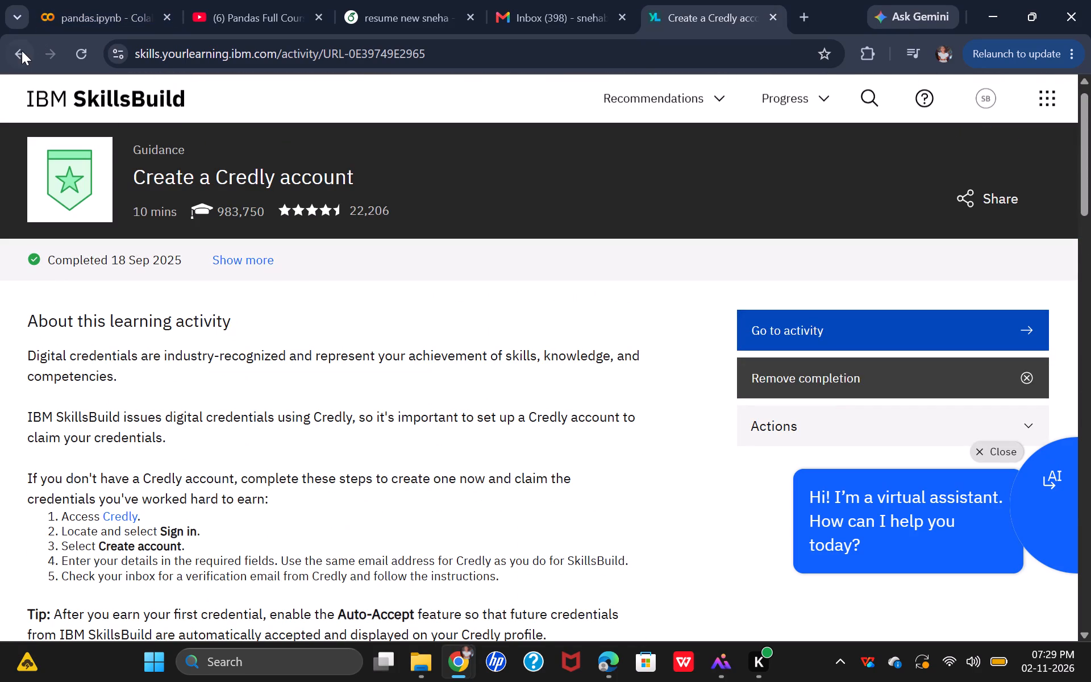
{"action": "left_click", "coordinate": [22, 51]}
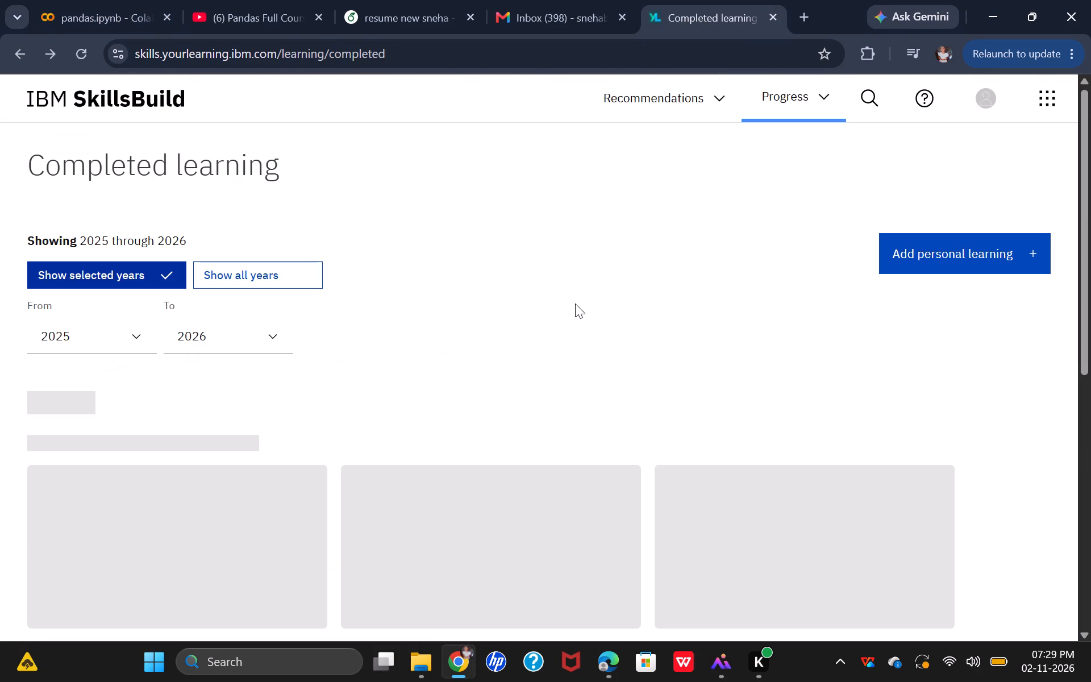
Dismiss the virtual assistant greeting on the Completed learning page.
{"action": "scroll", "coordinate": [443, 321], "scroll_direction": "down", "scroll_amount": 3}
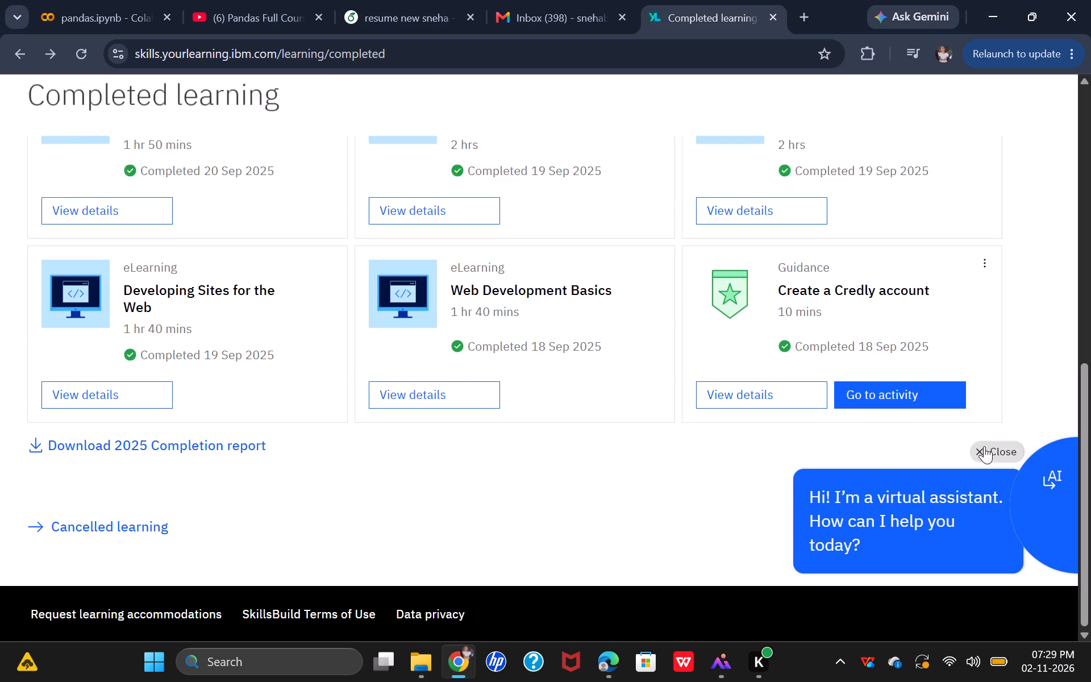
{"action": "left_click", "coordinate": [985, 449]}
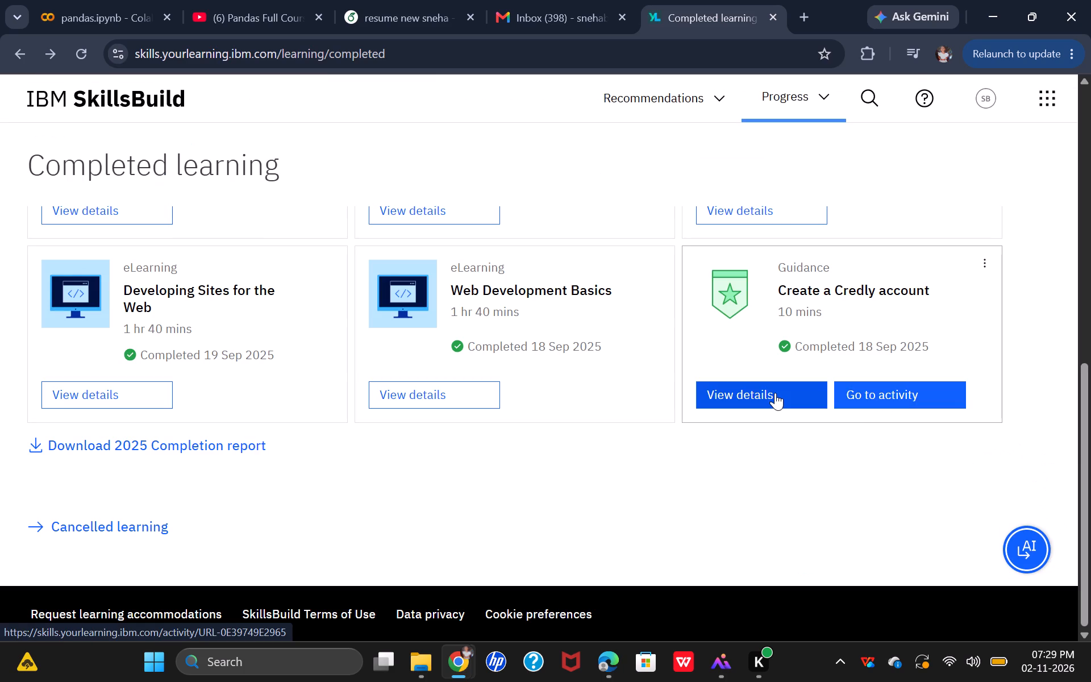
Launch the Create a Credly account activity, reject all cookies on the Credly site, and look over its home page.
{"action": "left_click", "coordinate": [897, 390]}
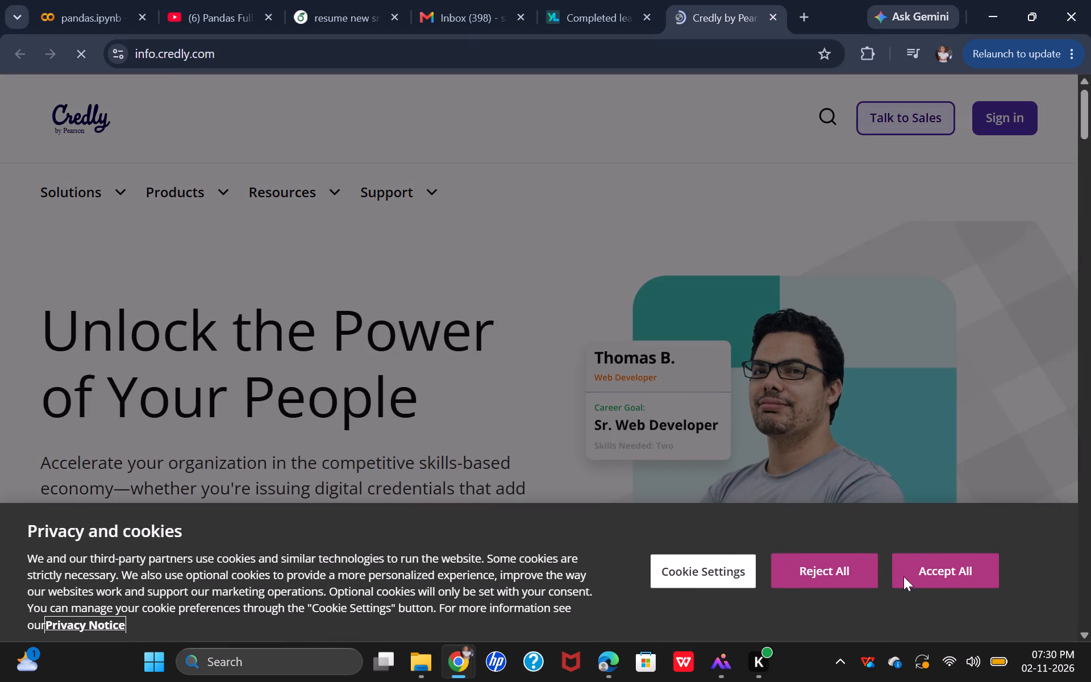
{"action": "left_click", "coordinate": [846, 571]}
{"action": "scroll", "coordinate": [394, 407], "scroll_direction": "down", "scroll_amount": 4}
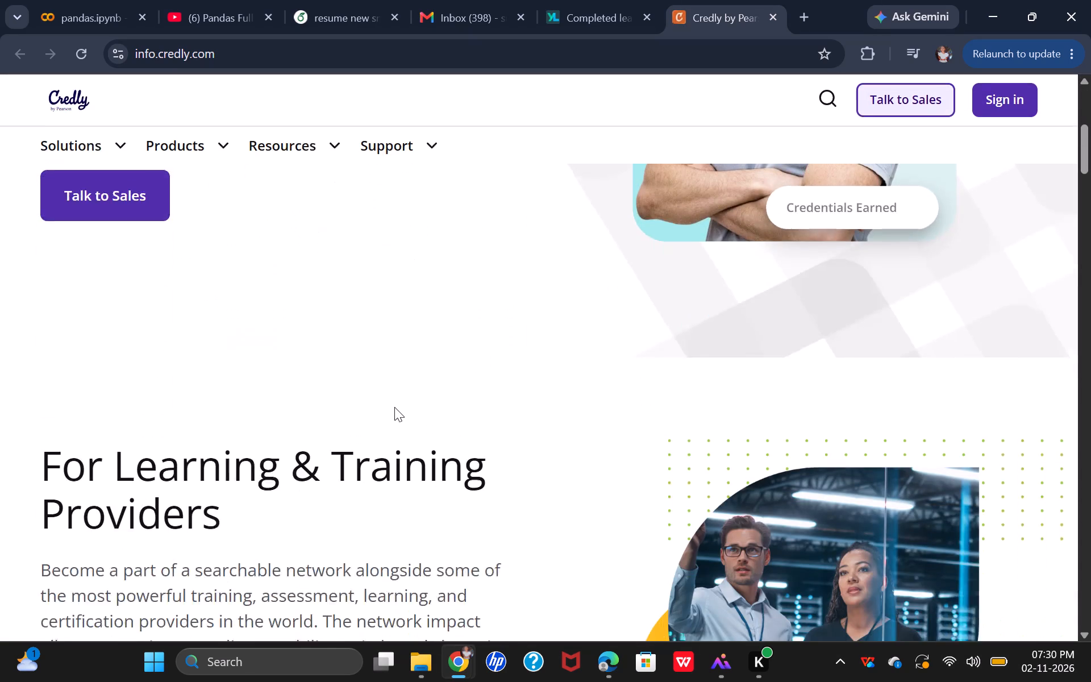
{"action": "scroll", "coordinate": [394, 407], "scroll_direction": "up", "scroll_amount": 8}
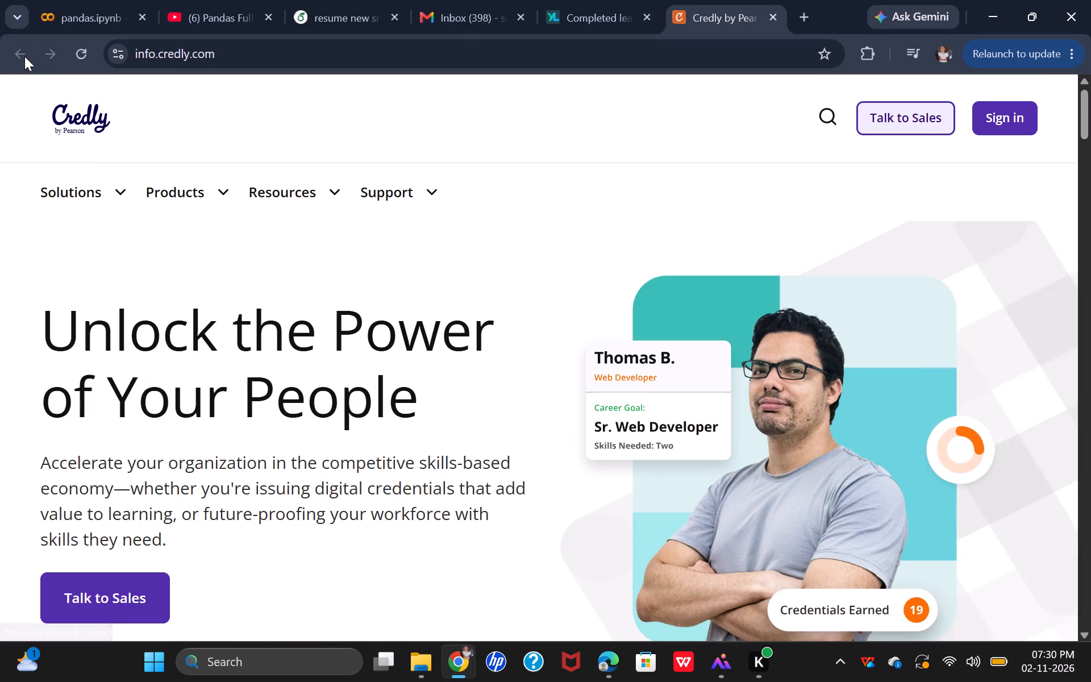
Return to the SkillsBuild Completed learning page and close the Credly page.
{"action": "left_click", "coordinate": [586, 10]}
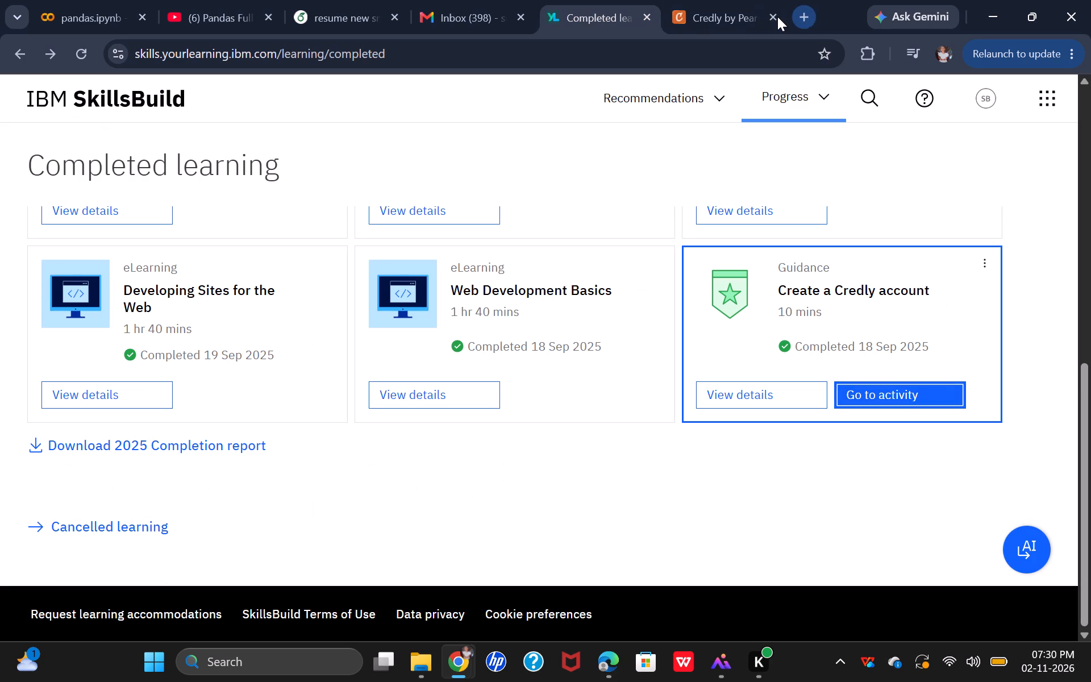
{"action": "left_click", "coordinate": [775, 16]}
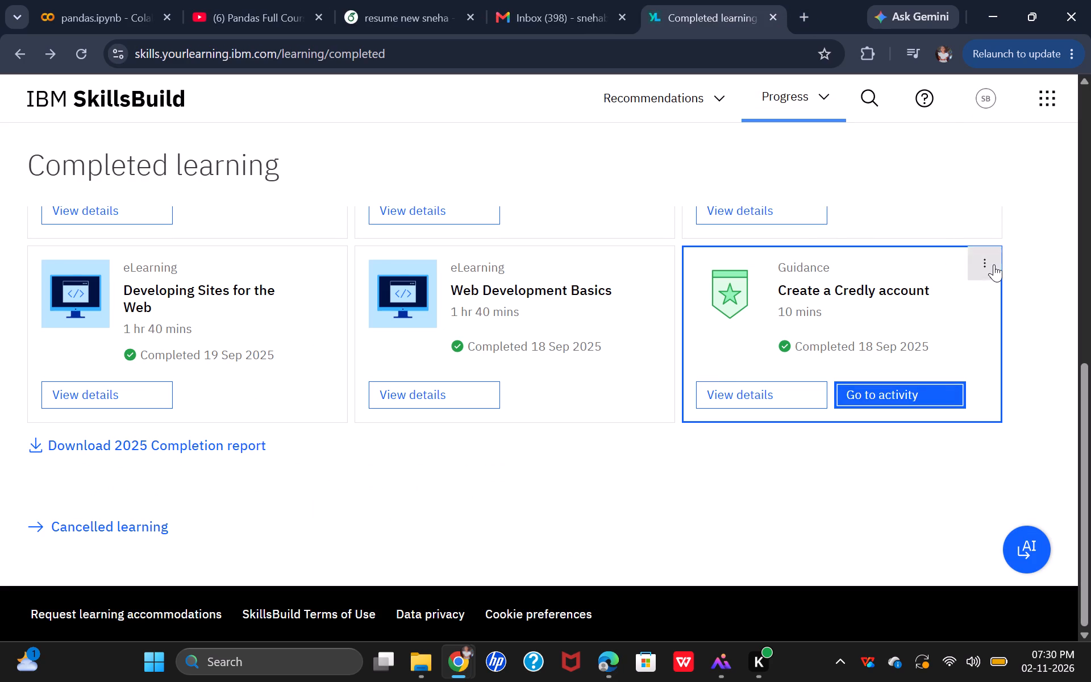
Reopen the details of the Create a Credly account activity and examine its account setup instructions and available actions.
{"action": "left_click", "coordinate": [994, 264]}
{"action": "left_click", "coordinate": [876, 216]}
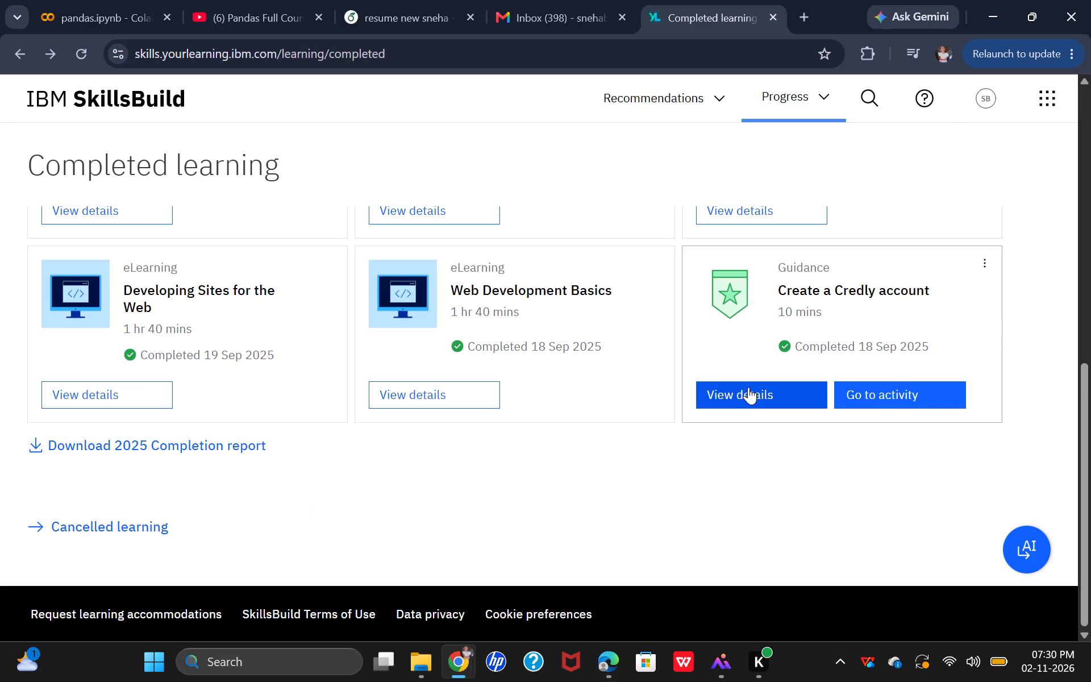
{"action": "left_click", "coordinate": [750, 387]}
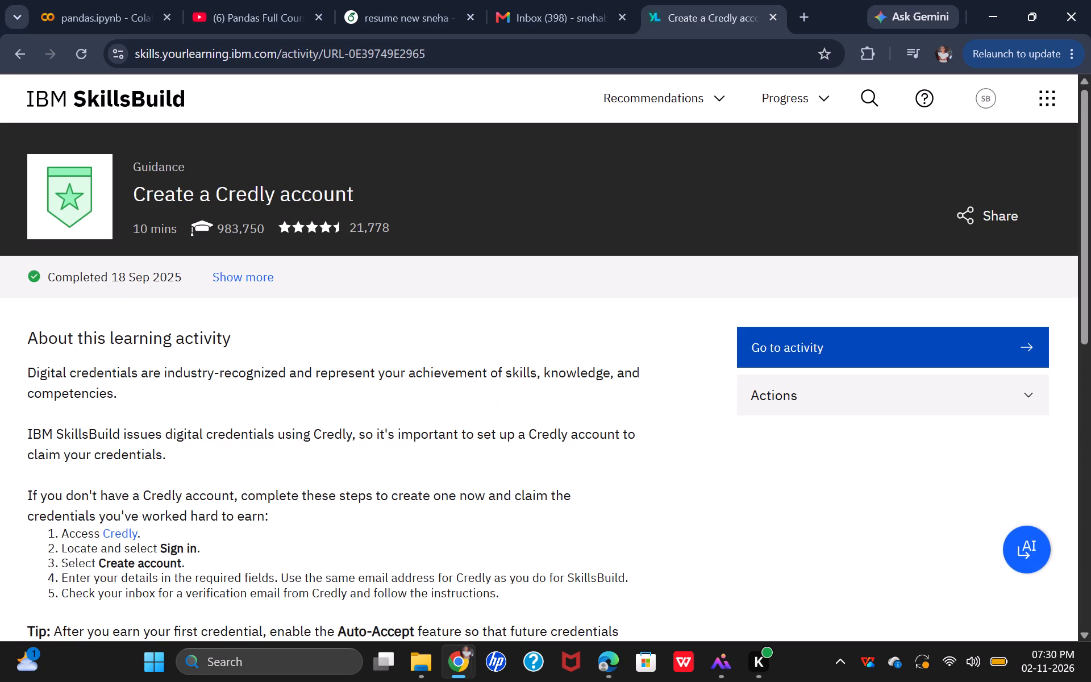
{"action": "scroll", "coordinate": [349, 424], "scroll_direction": "down", "scroll_amount": 1}
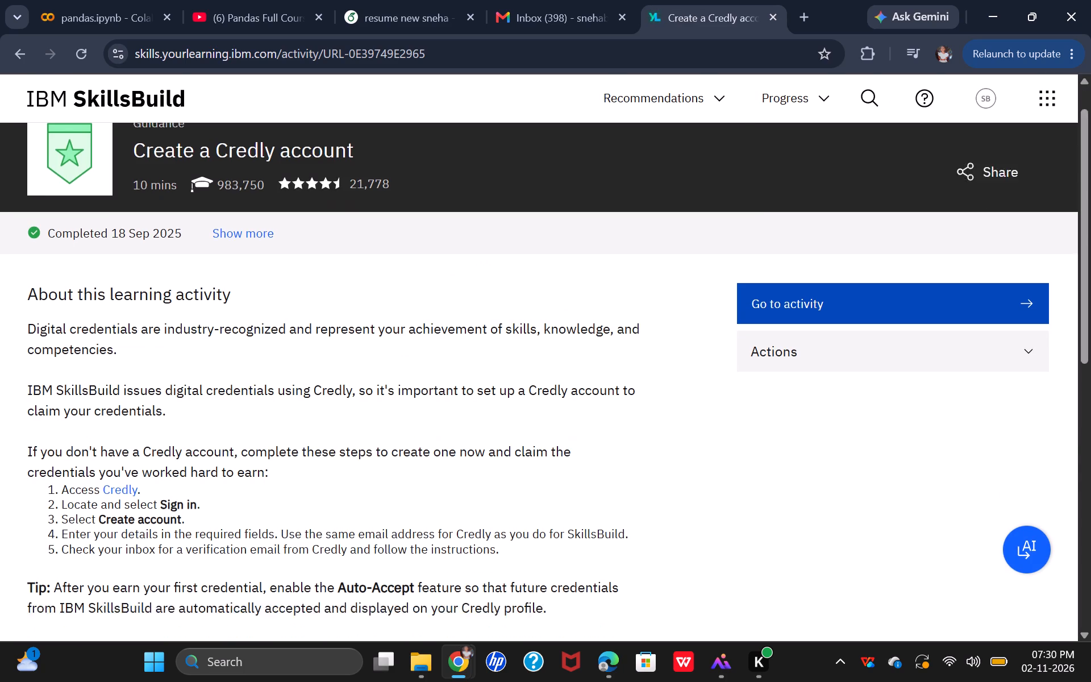
{"action": "scroll", "coordinate": [349, 424], "scroll_direction": "down", "scroll_amount": 3}
{"action": "scroll", "coordinate": [349, 424], "scroll_direction": "up", "scroll_amount": 1}
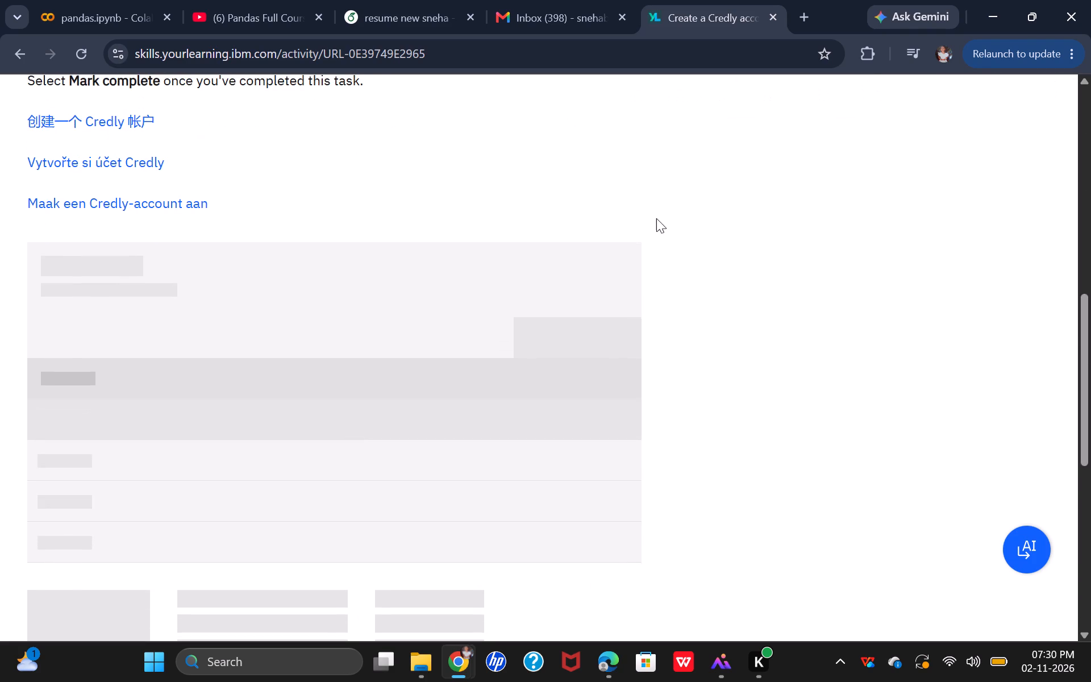
{"action": "scroll", "coordinate": [571, 356], "scroll_direction": "down", "scroll_amount": 4}
{"action": "scroll", "coordinate": [571, 356], "scroll_direction": "up", "scroll_amount": 9}
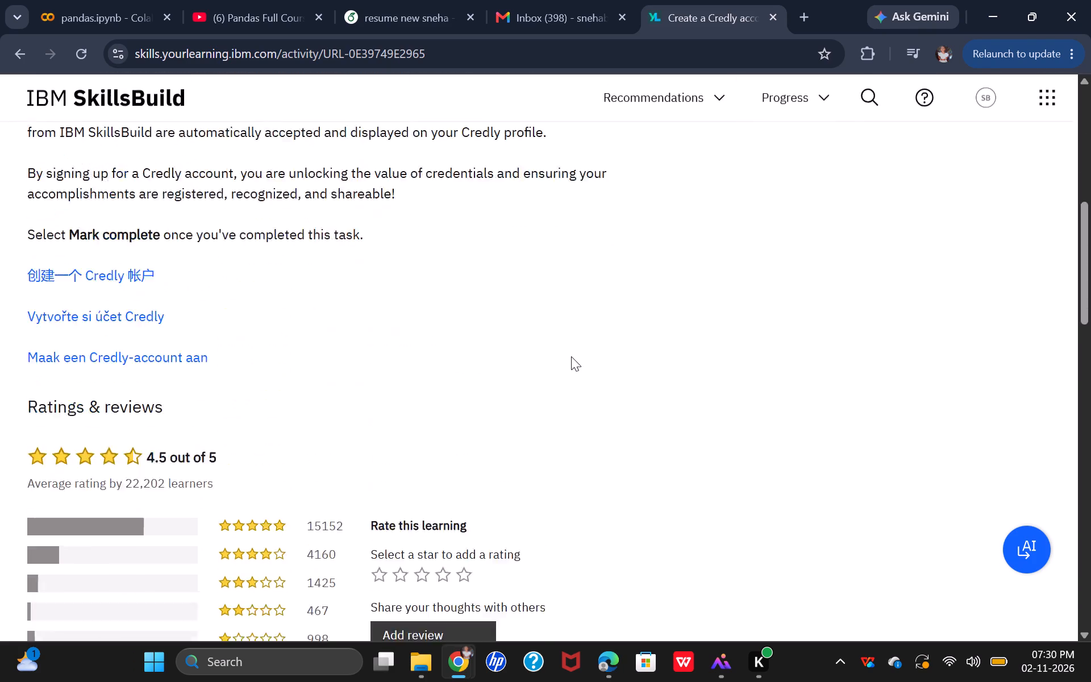
{"action": "scroll", "coordinate": [571, 356], "scroll_direction": "up", "scroll_amount": 1}
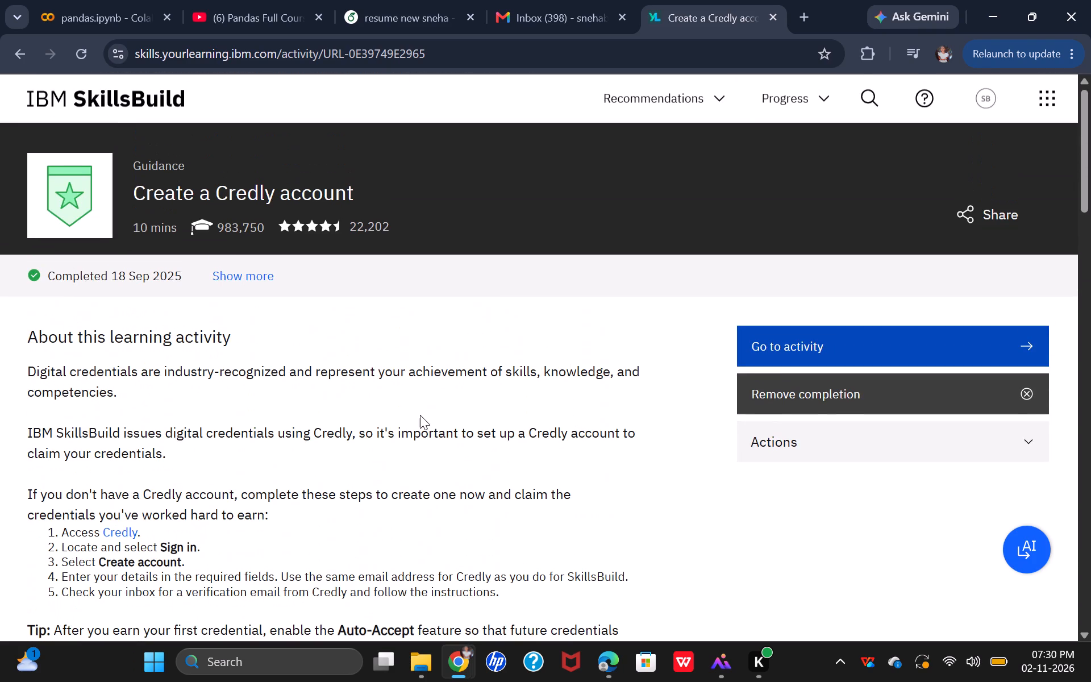
{"action": "scroll", "coordinate": [349, 431], "scroll_direction": "down", "scroll_amount": 1}
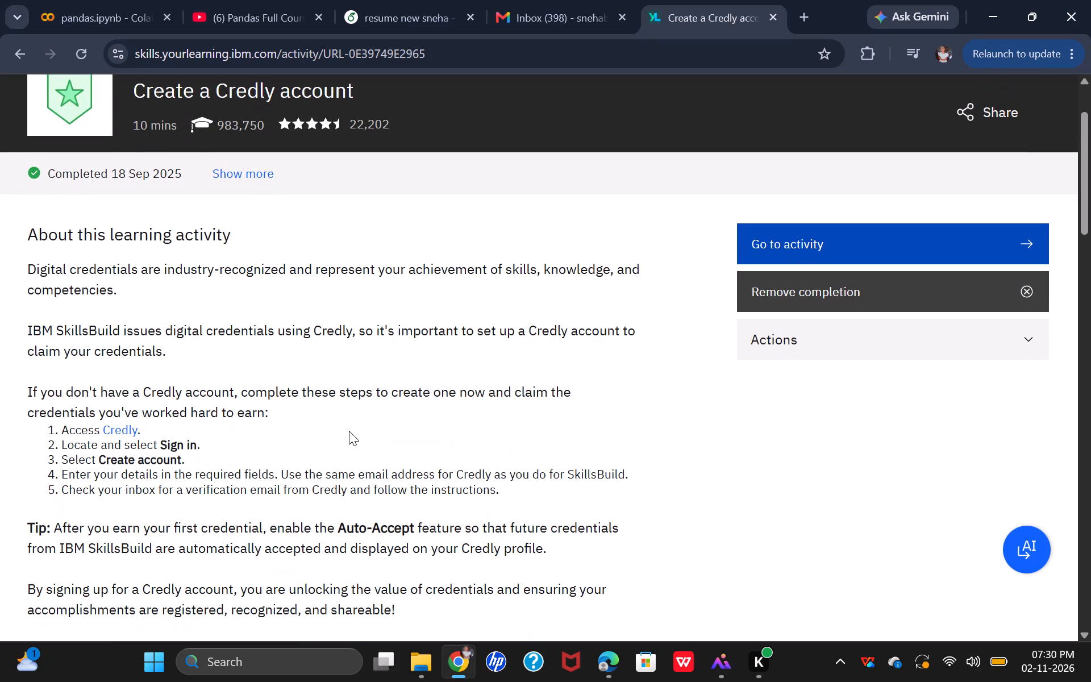
Launch the Create a Credly account activity from its details page and look over the Credly home page.
{"action": "left_click", "coordinate": [1023, 245]}
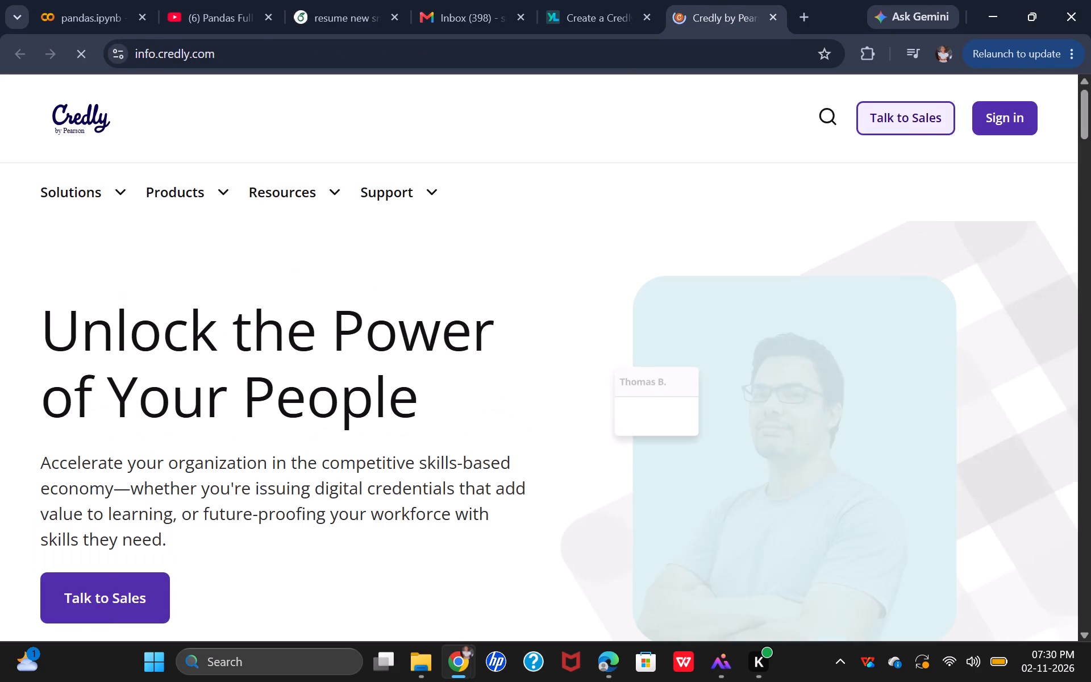
{"action": "scroll", "coordinate": [413, 384], "scroll_direction": "down", "scroll_amount": 2}
{"action": "scroll", "coordinate": [626, 326], "scroll_direction": "up", "scroll_amount": 4}
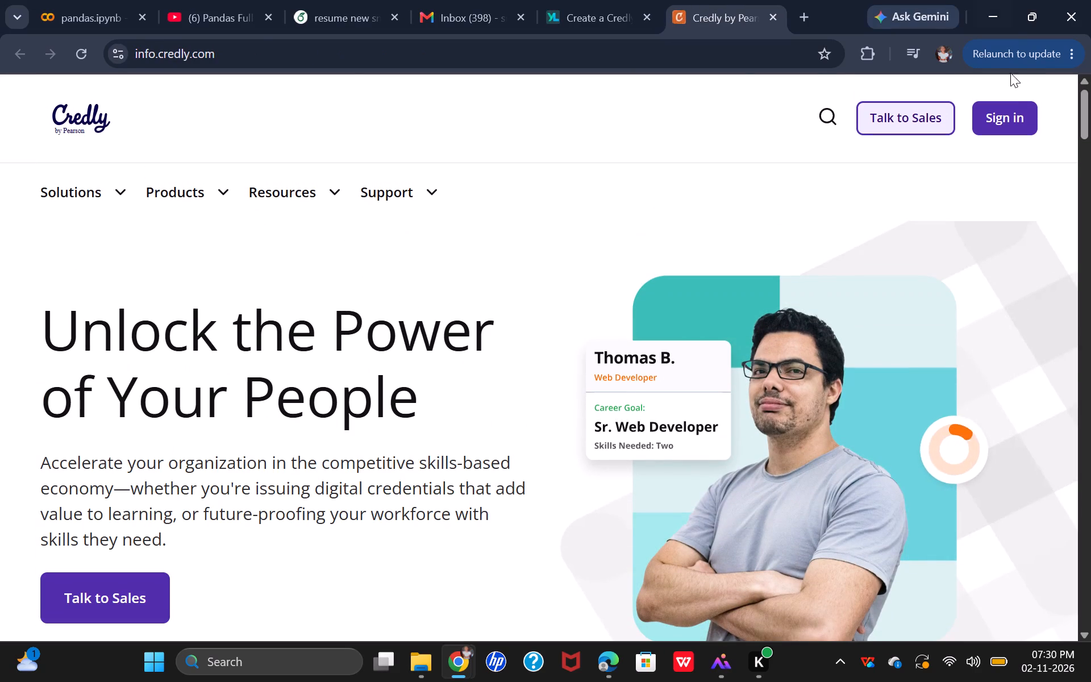
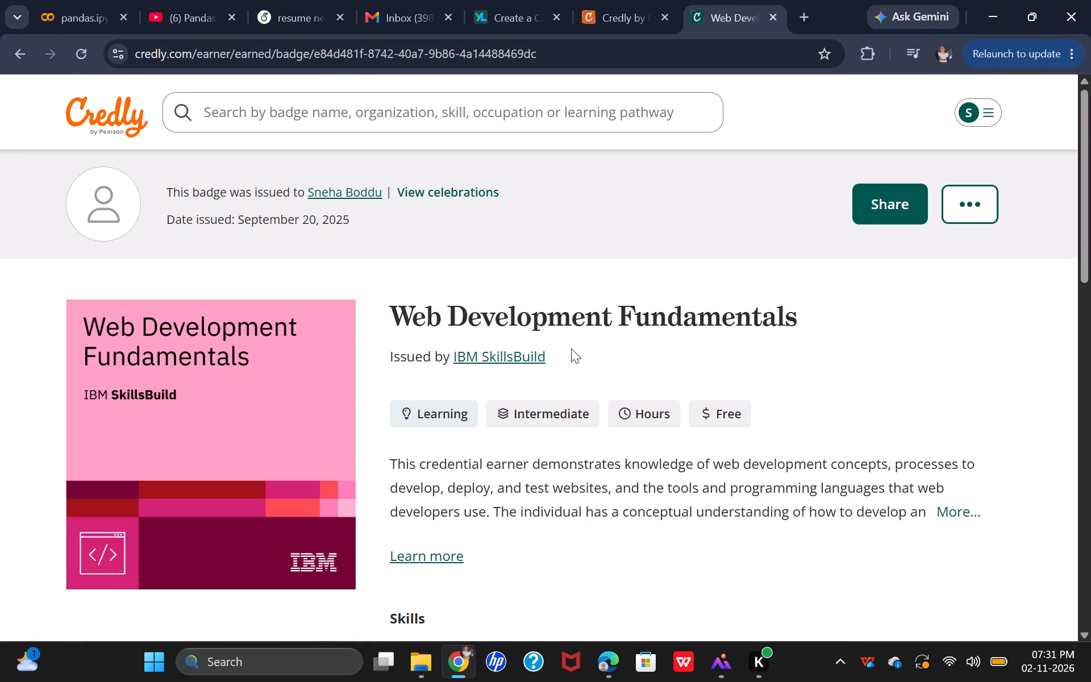
Examine the earned Web Development Fundamentals badge page, including its description, skills, recommendations and occupations.
{"action": "scroll", "coordinate": [596, 393], "scroll_direction": "down", "scroll_amount": 1}
{"action": "scroll", "coordinate": [596, 393], "scroll_direction": "up", "scroll_amount": 3}
{"action": "scroll", "coordinate": [596, 393], "scroll_direction": "down", "scroll_amount": 1}
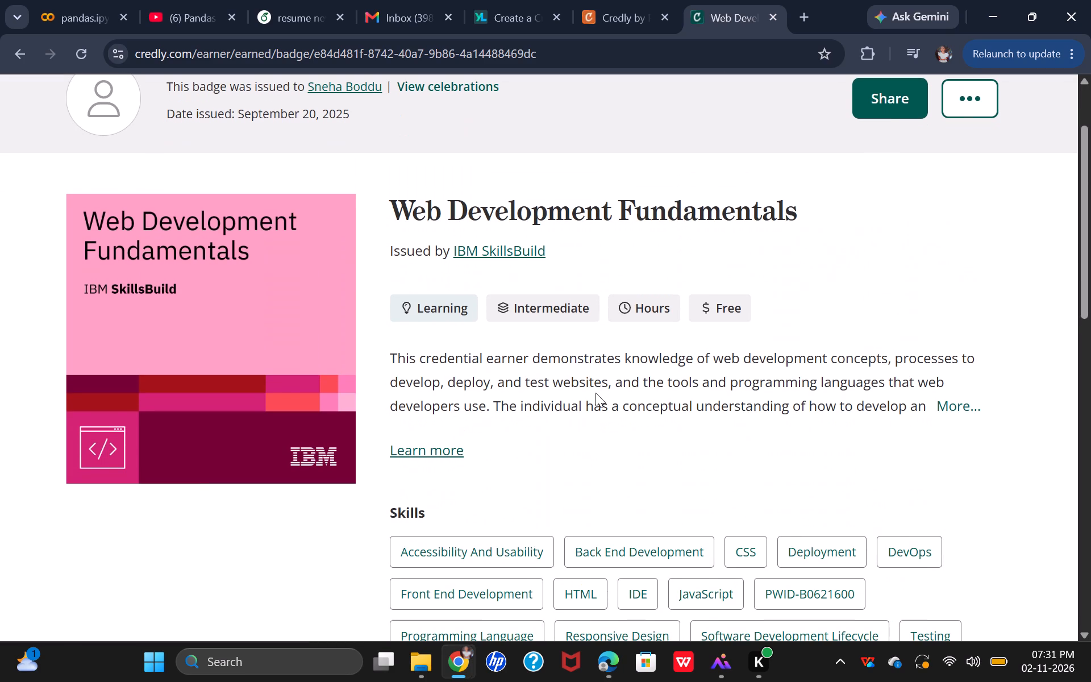
{"action": "scroll", "coordinate": [578, 371], "scroll_direction": "down", "scroll_amount": 3}
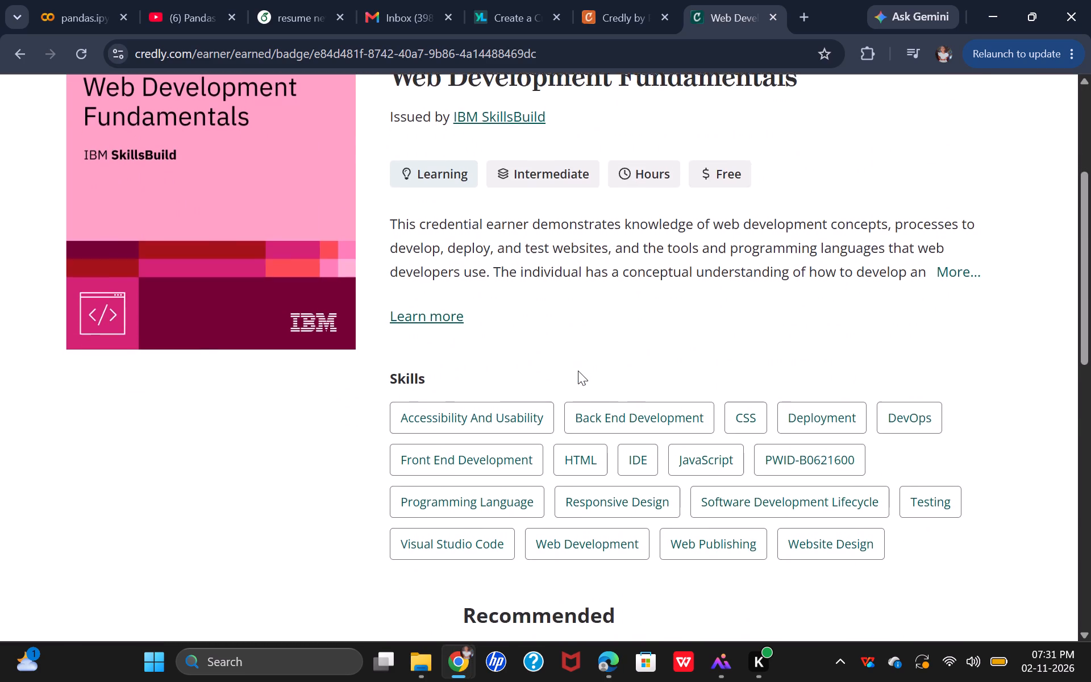
{"action": "scroll", "coordinate": [578, 371], "scroll_direction": "down", "scroll_amount": 1}
{"action": "scroll", "coordinate": [422, 360], "scroll_direction": "up", "scroll_amount": 4}
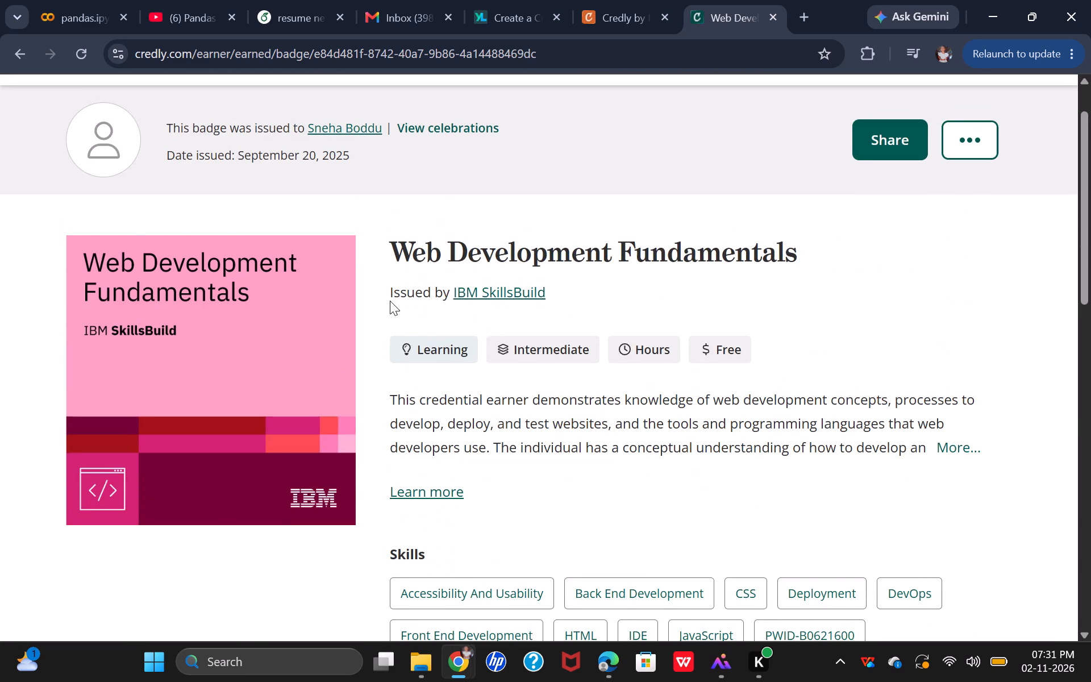
{"action": "scroll", "coordinate": [406, 310], "scroll_direction": "up", "scroll_amount": 2}
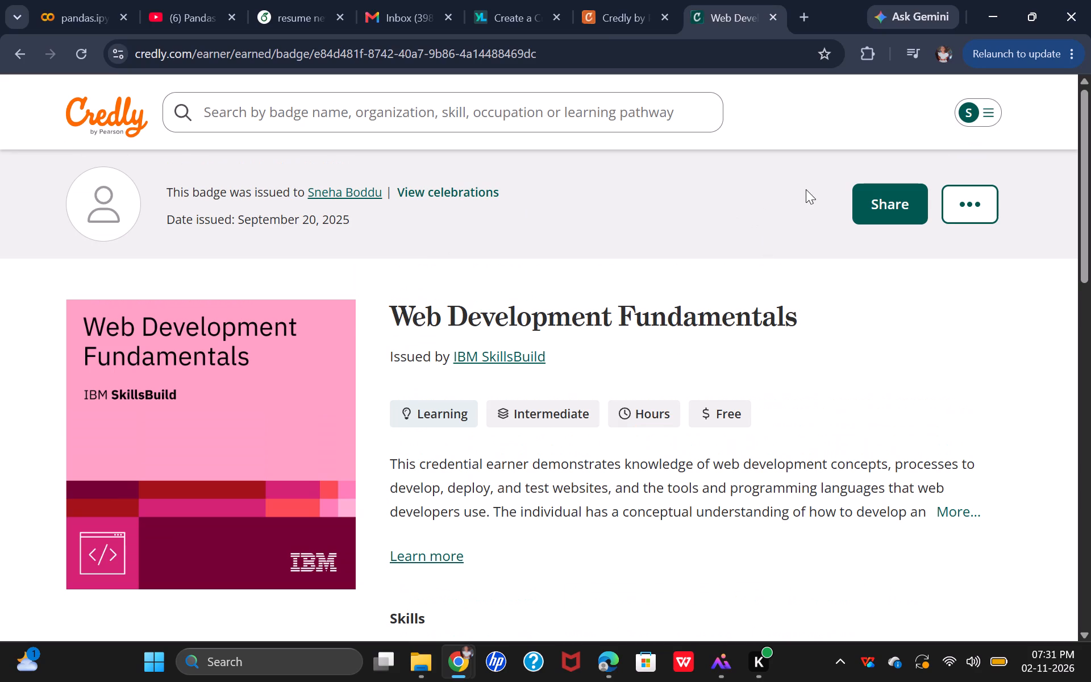
{"action": "scroll", "coordinate": [304, 273], "scroll_direction": "down", "scroll_amount": 1}
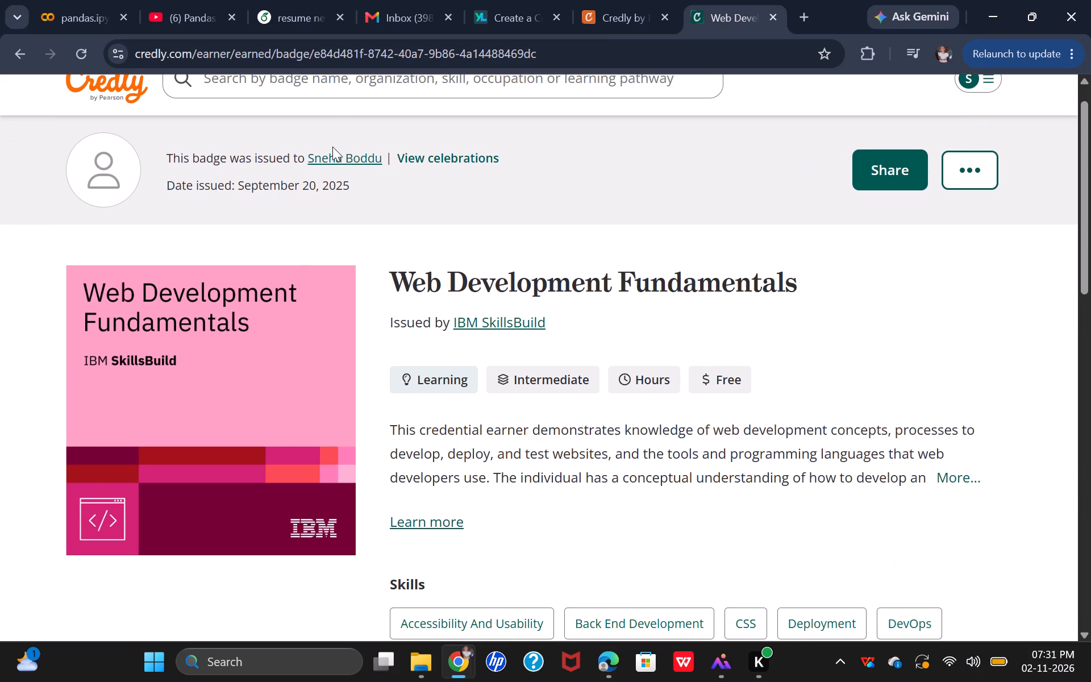
{"action": "left_click", "coordinate": [204, 373]}
{"action": "scroll", "coordinate": [618, 404], "scroll_direction": "down", "scroll_amount": 2}
{"action": "scroll", "coordinate": [534, 435], "scroll_direction": "down", "scroll_amount": 3}
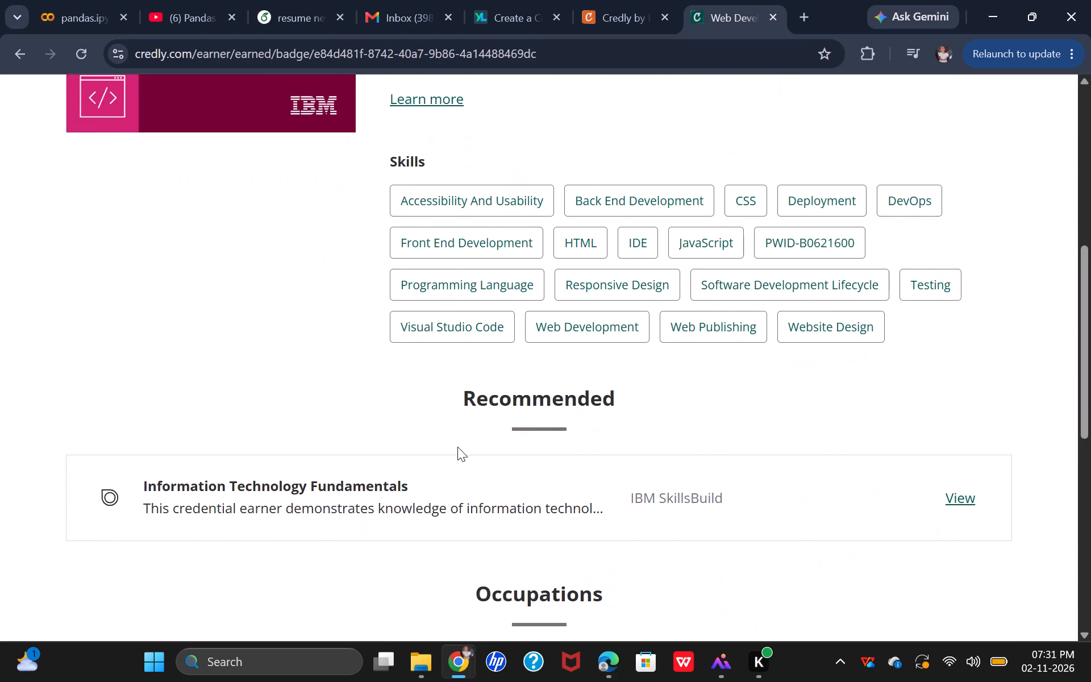
{"action": "scroll", "coordinate": [457, 447], "scroll_direction": "down", "scroll_amount": 1}
{"action": "scroll", "coordinate": [359, 347], "scroll_direction": "down", "scroll_amount": 2}
{"action": "scroll", "coordinate": [359, 347], "scroll_direction": "up", "scroll_amount": 2}
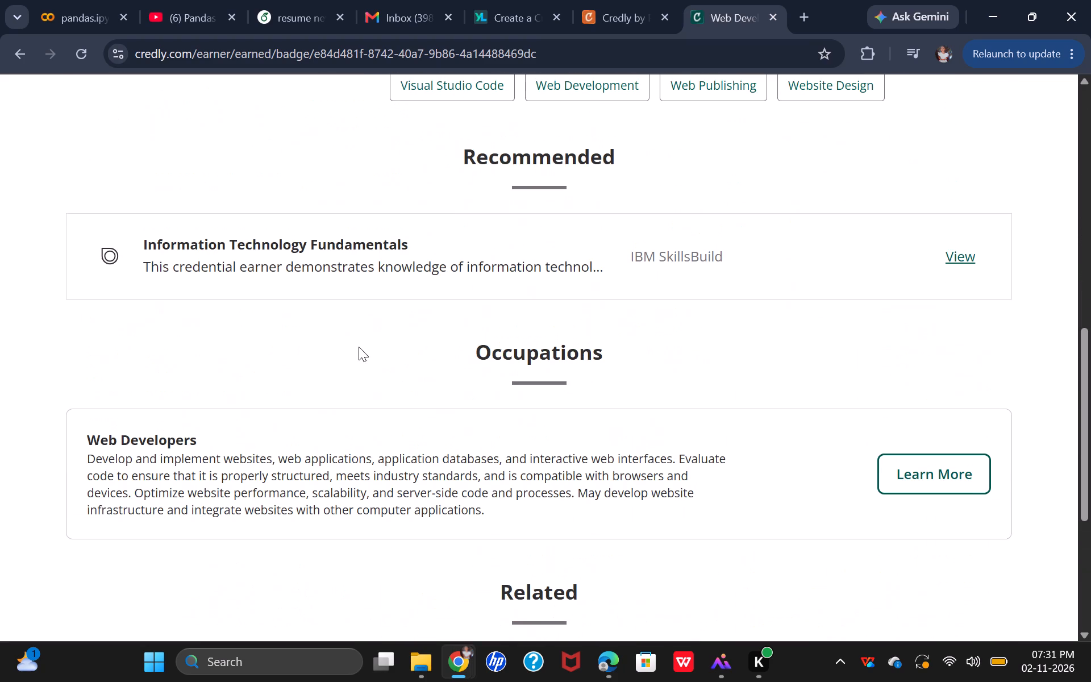
View the recommended Information Technology Fundamentals badge and look over its description and earning criteria.
{"action": "left_click", "coordinate": [956, 255]}
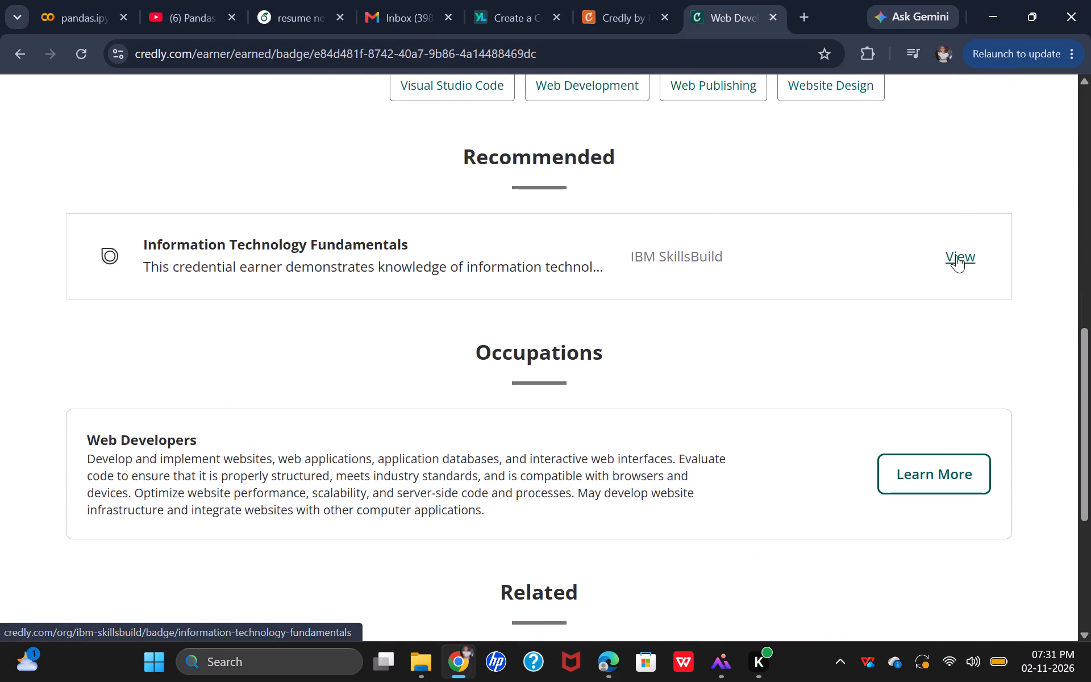
{"action": "scroll", "coordinate": [653, 395], "scroll_direction": "down", "scroll_amount": 2}
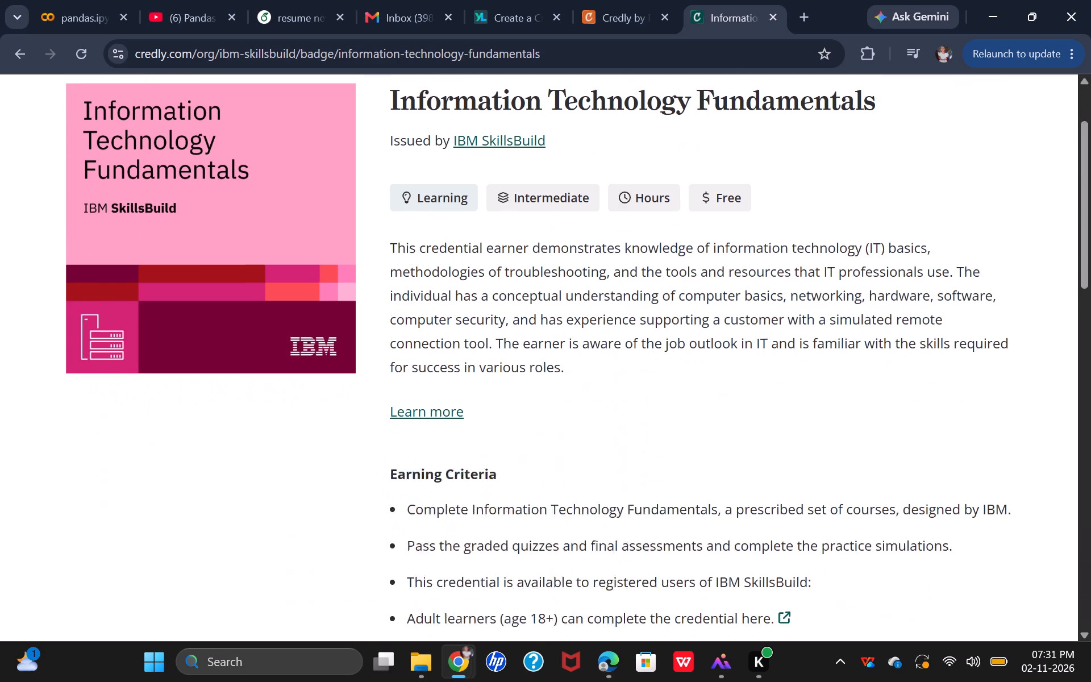
{"action": "scroll", "coordinate": [653, 395], "scroll_direction": "down", "scroll_amount": 3}
{"action": "scroll", "coordinate": [653, 395], "scroll_direction": "up", "scroll_amount": 5}
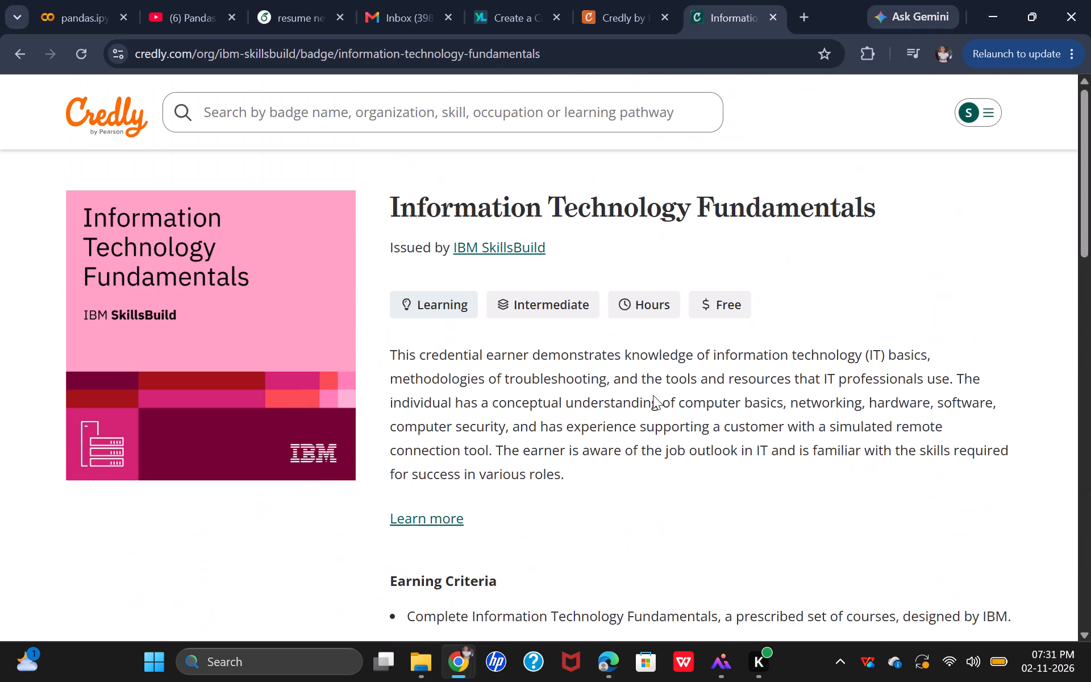
{"action": "scroll", "coordinate": [556, 396], "scroll_direction": "down", "scroll_amount": 1}
{"action": "left_click", "coordinate": [276, 346]}
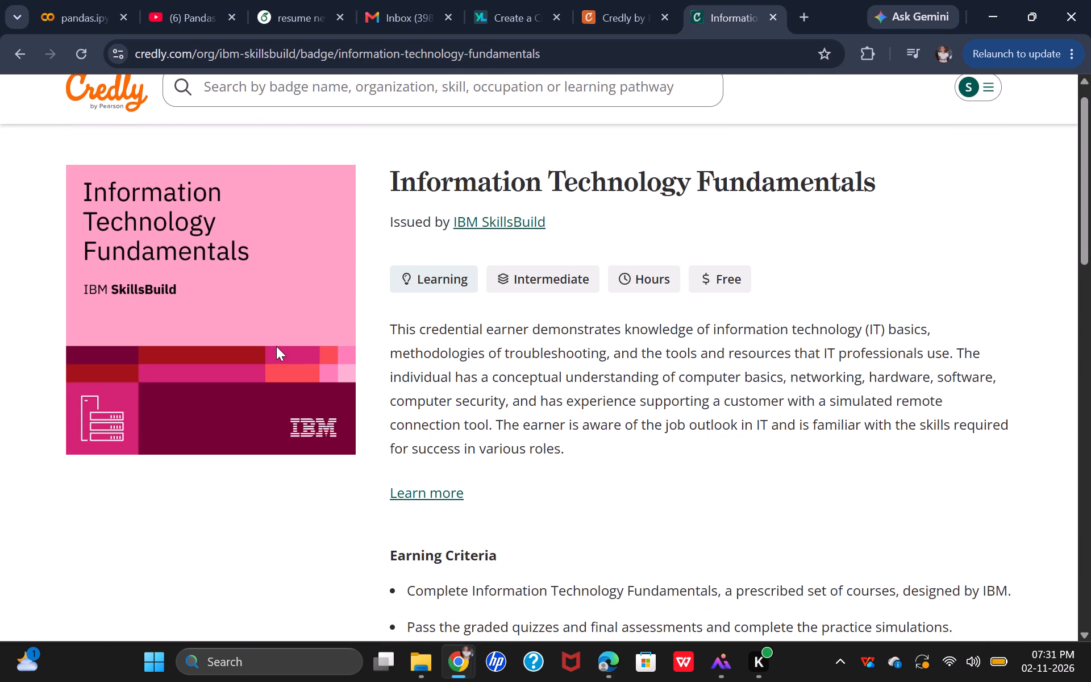
Open the IBM SkillsBuild issuer page, and go back to the earned Web Development Fundamentals badge.
{"action": "left_click", "coordinate": [486, 216]}
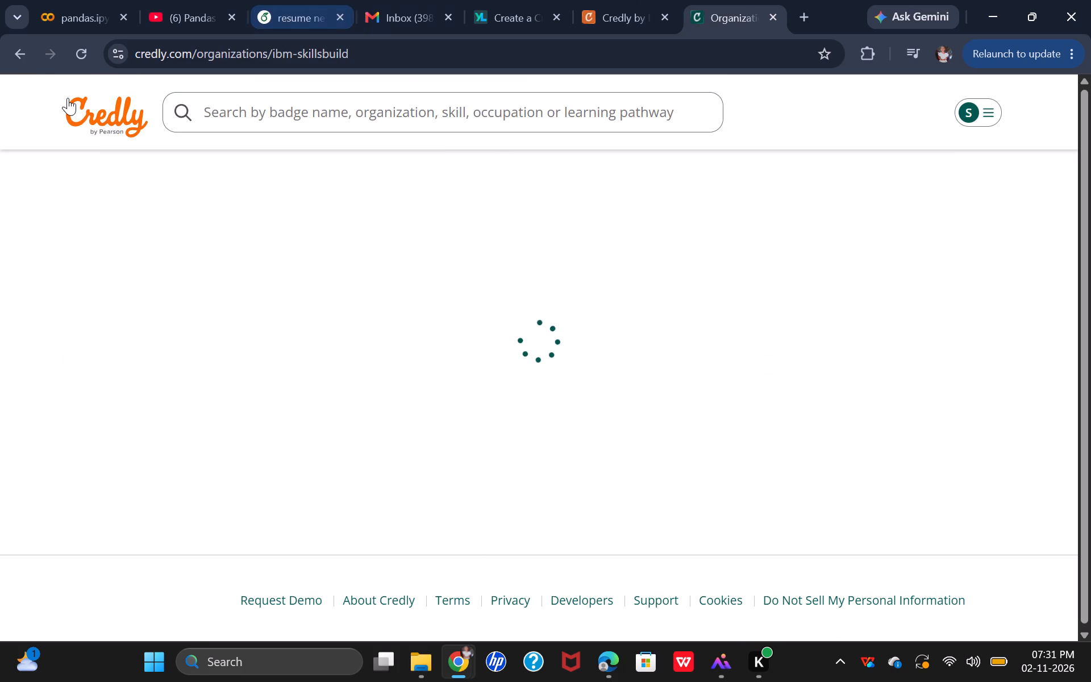
{"action": "left_click", "coordinate": [25, 53]}
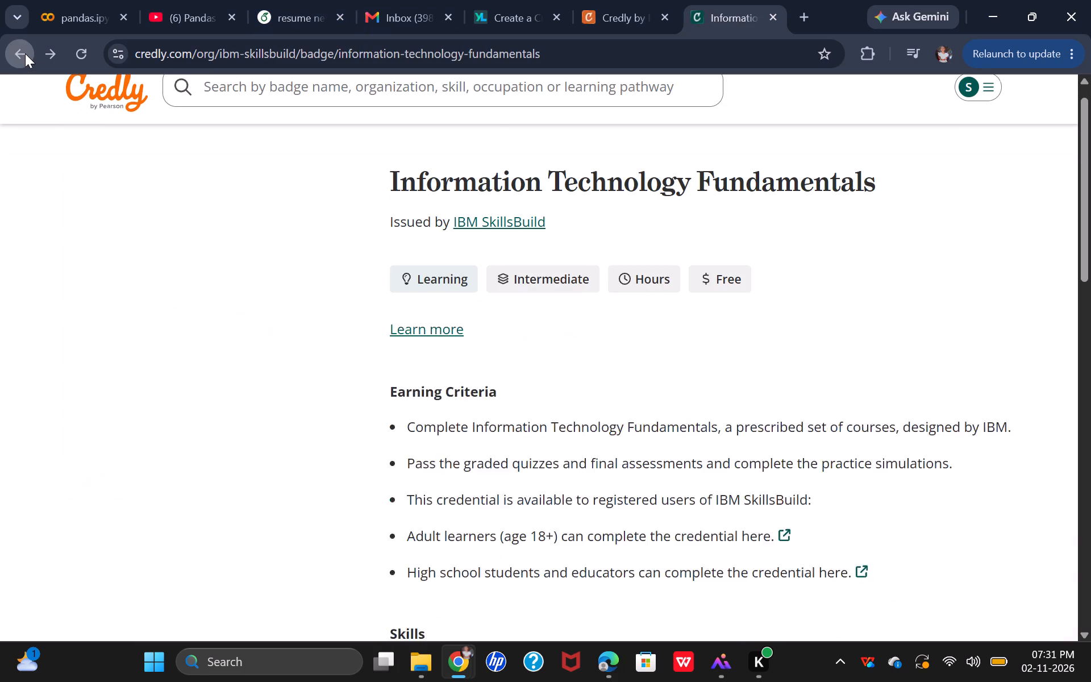
{"action": "scroll", "coordinate": [475, 292], "scroll_direction": "up", "scroll_amount": 2}
{"action": "scroll", "coordinate": [185, 406], "scroll_direction": "up", "scroll_amount": 1}
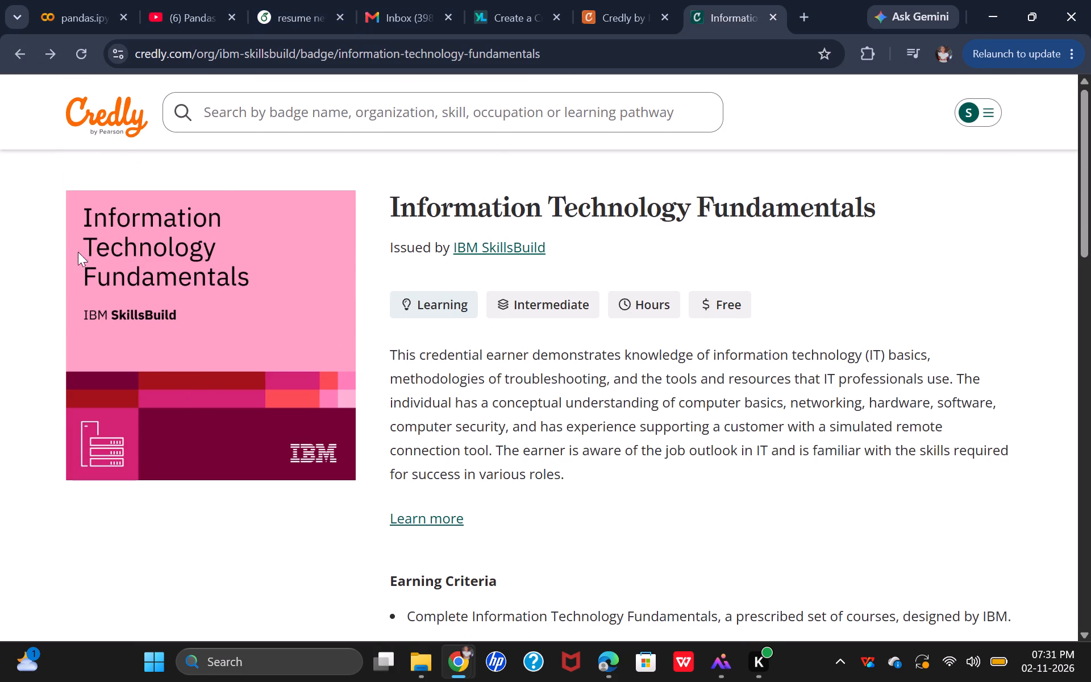
{"action": "left_click", "coordinate": [26, 55]}
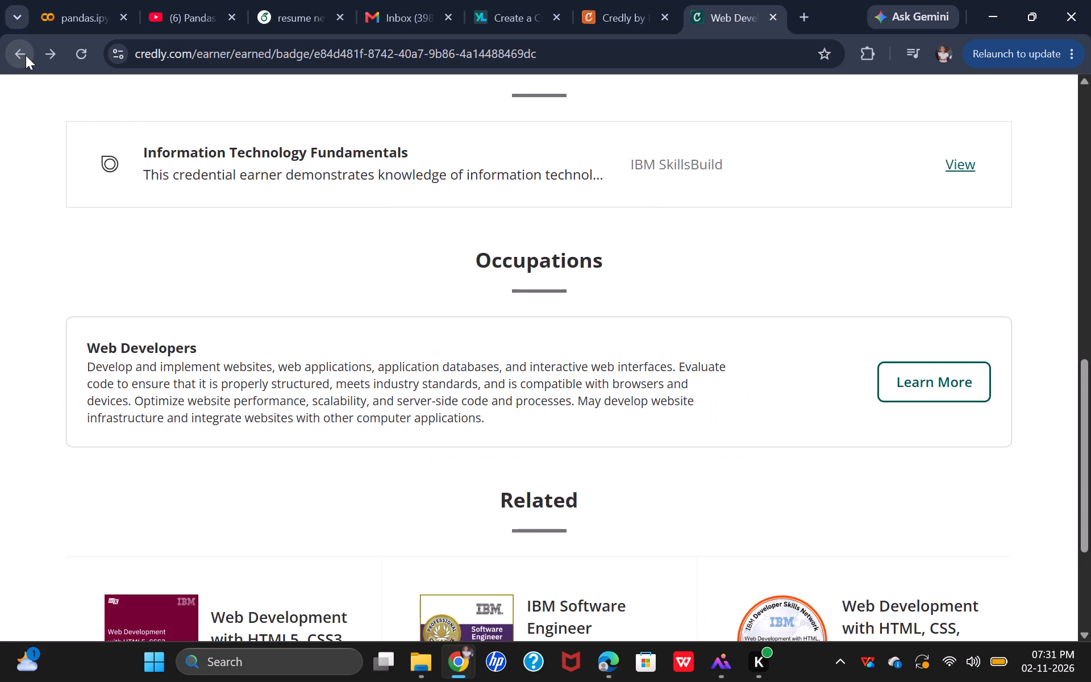
{"action": "scroll", "coordinate": [285, 231], "scroll_direction": "up", "scroll_amount": 9}
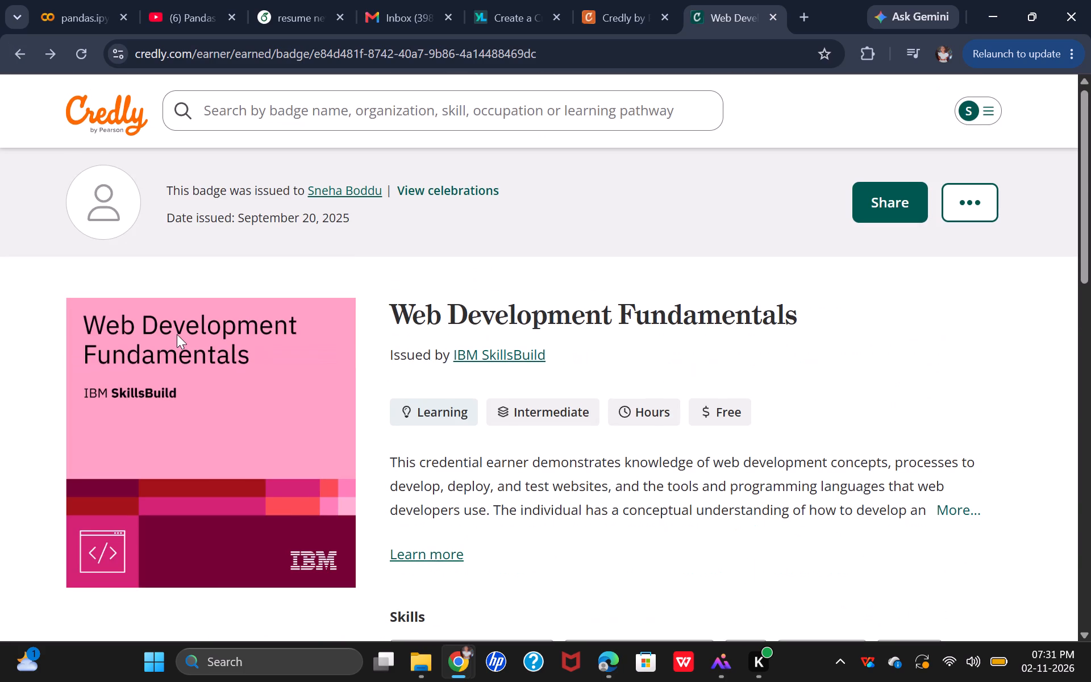
{"action": "left_click", "coordinate": [181, 407]}
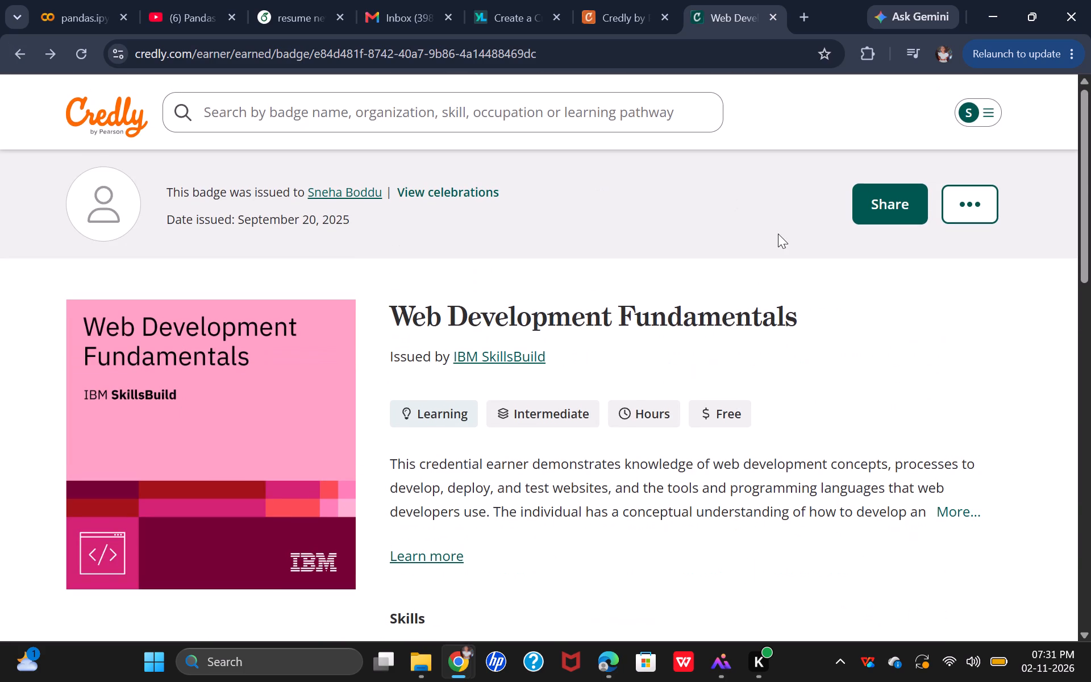
Download the certificate for the Web Development Fundamentals badge.
{"action": "left_click", "coordinate": [973, 215]}
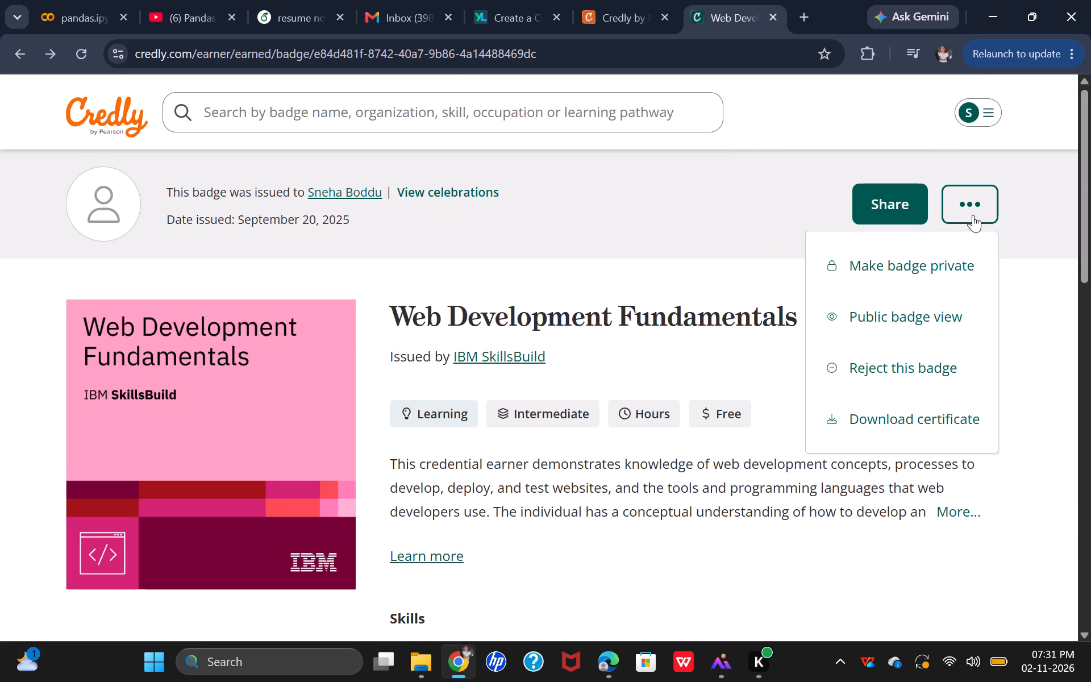
{"action": "left_click", "coordinate": [889, 423]}
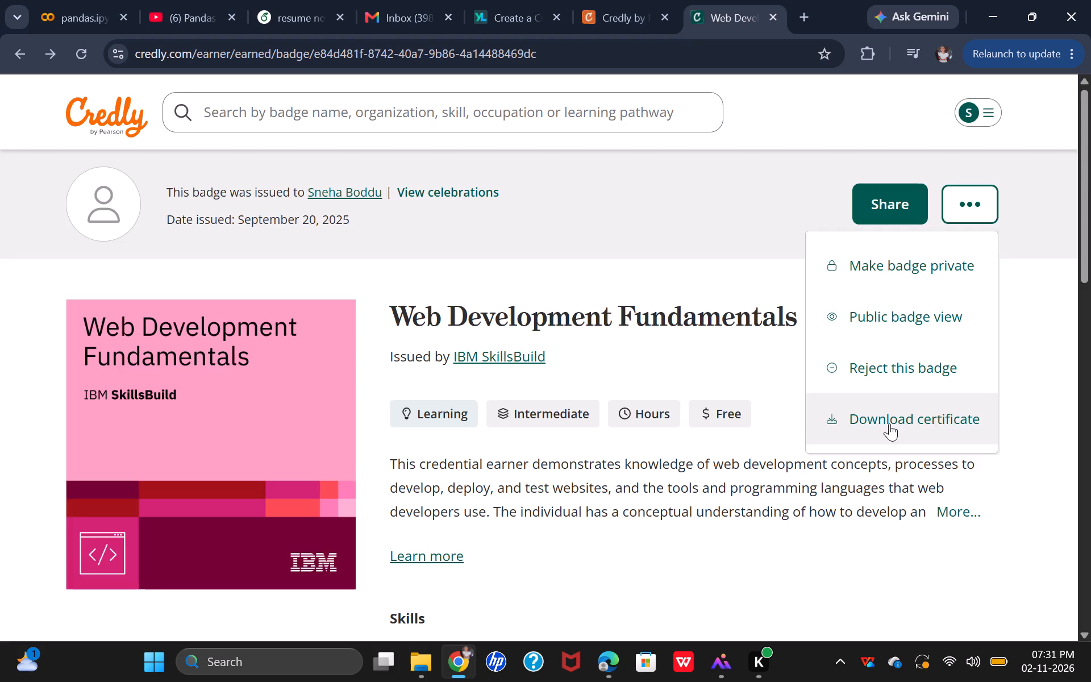
{"action": "left_click", "coordinate": [573, 427]}
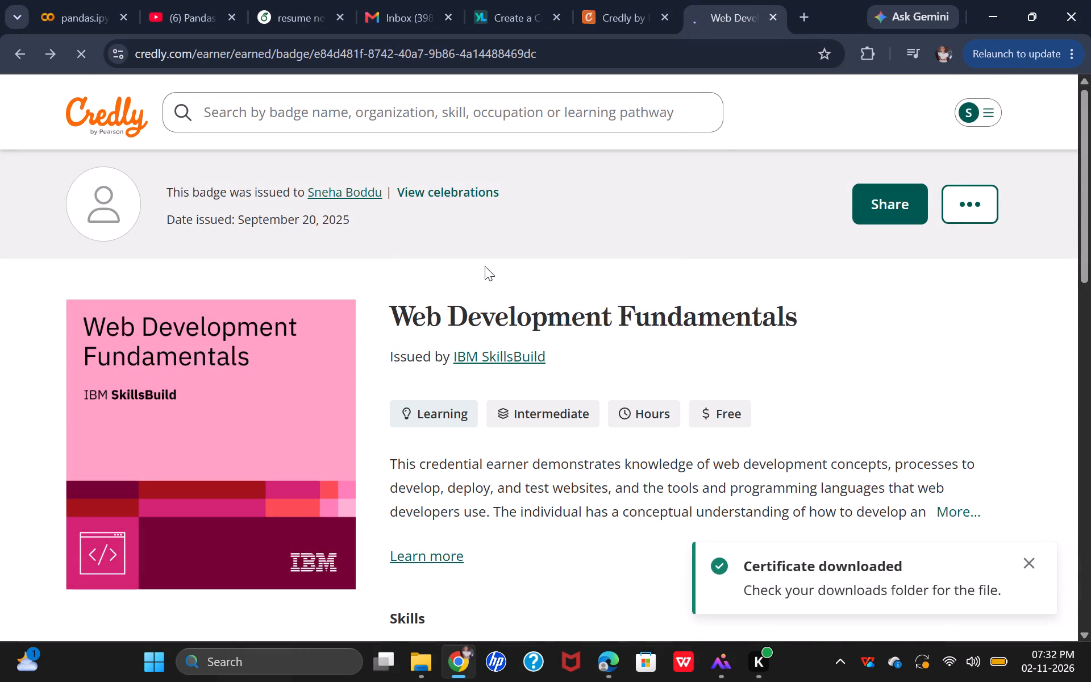
{"action": "scroll", "coordinate": [485, 266], "scroll_direction": "down", "scroll_amount": 1}
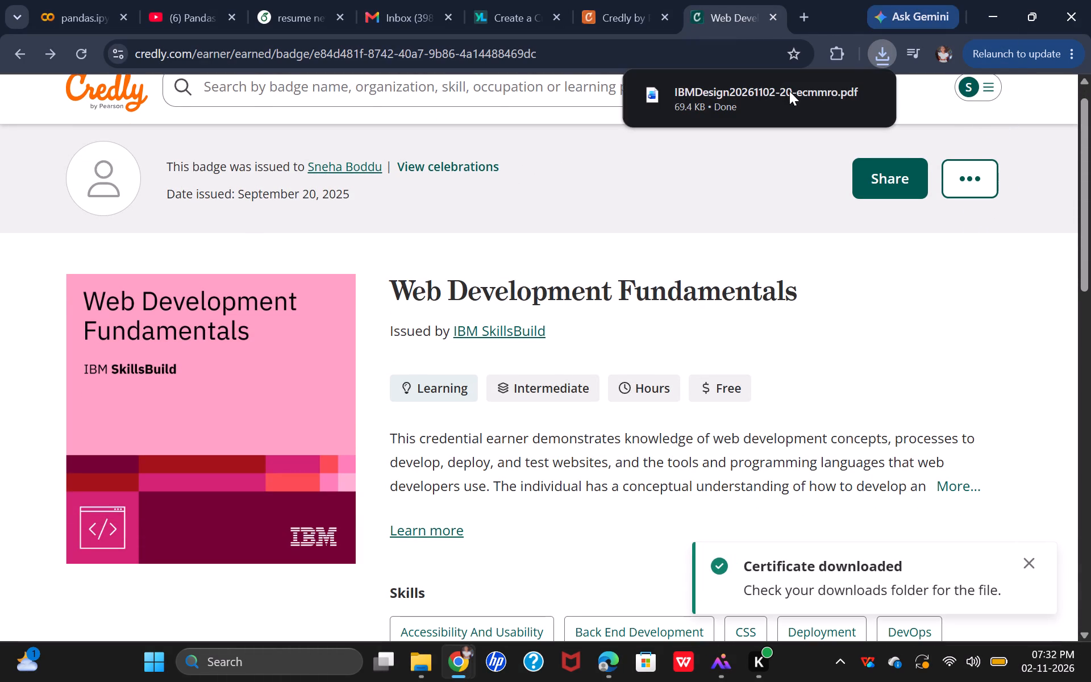
Open the downloaded certificate PDF, dismiss the WPS Office download notification, and review the certificate.
{"action": "left_click", "coordinate": [757, 86]}
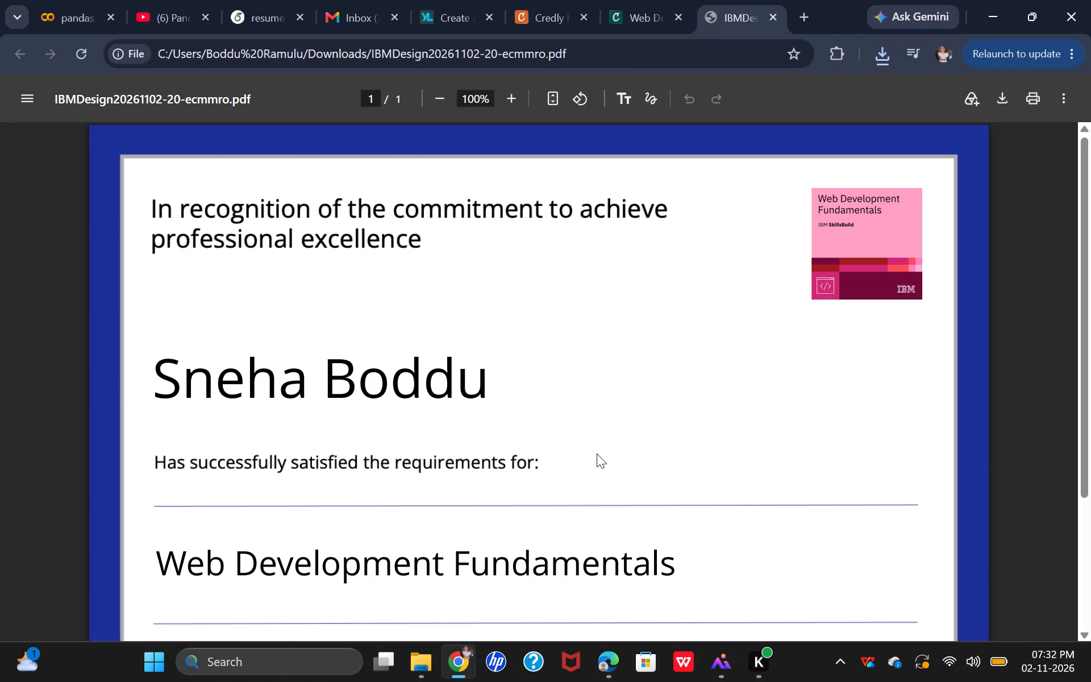
{"action": "scroll", "coordinate": [597, 454], "scroll_direction": "down", "scroll_amount": 2}
{"action": "scroll", "coordinate": [597, 454], "scroll_direction": "up", "scroll_amount": 3}
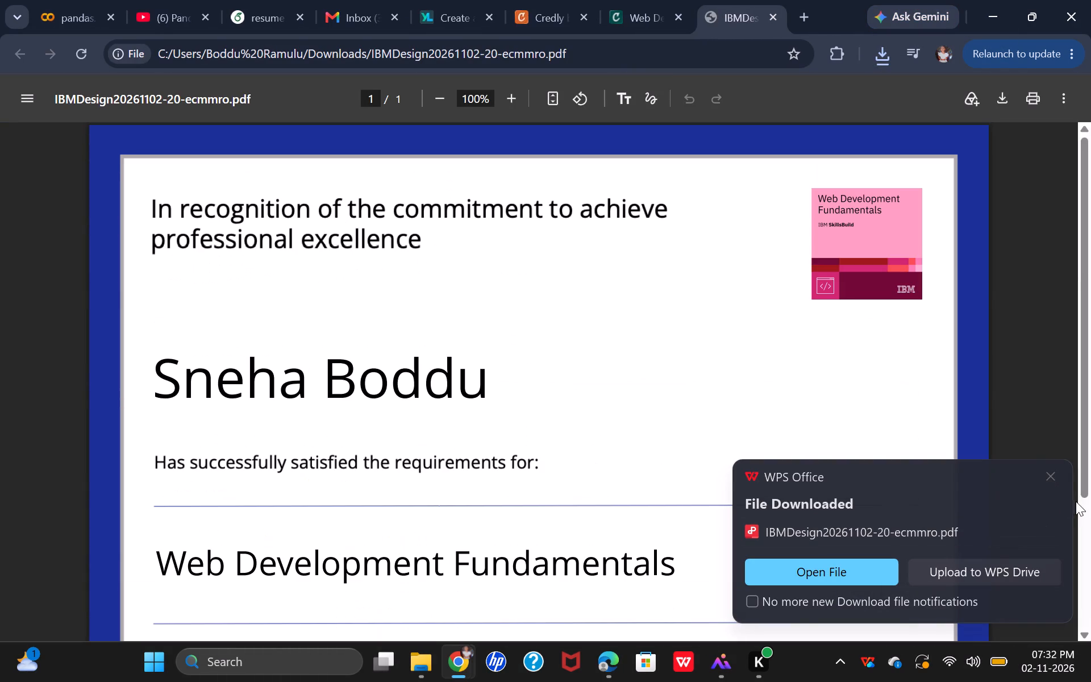
{"action": "left_click", "coordinate": [1048, 480]}
{"action": "scroll", "coordinate": [689, 543], "scroll_direction": "down", "scroll_amount": 2}
{"action": "scroll", "coordinate": [689, 543], "scroll_direction": "up", "scroll_amount": 5}
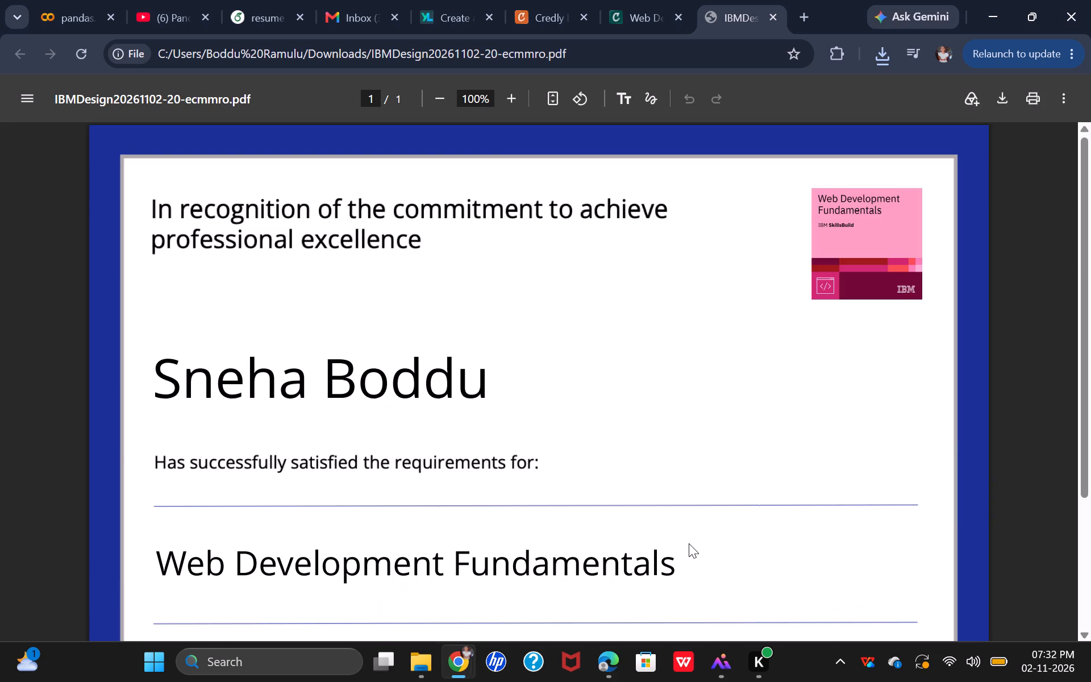
Switch to the Overleaf resume and examine the Certifications and Achievements entries in data.tex, including the Simplilearn block dated Oct 2026.
{"action": "left_click", "coordinate": [270, 8]}
{"action": "scroll", "coordinate": [345, 277], "scroll_direction": "down", "scroll_amount": 1}
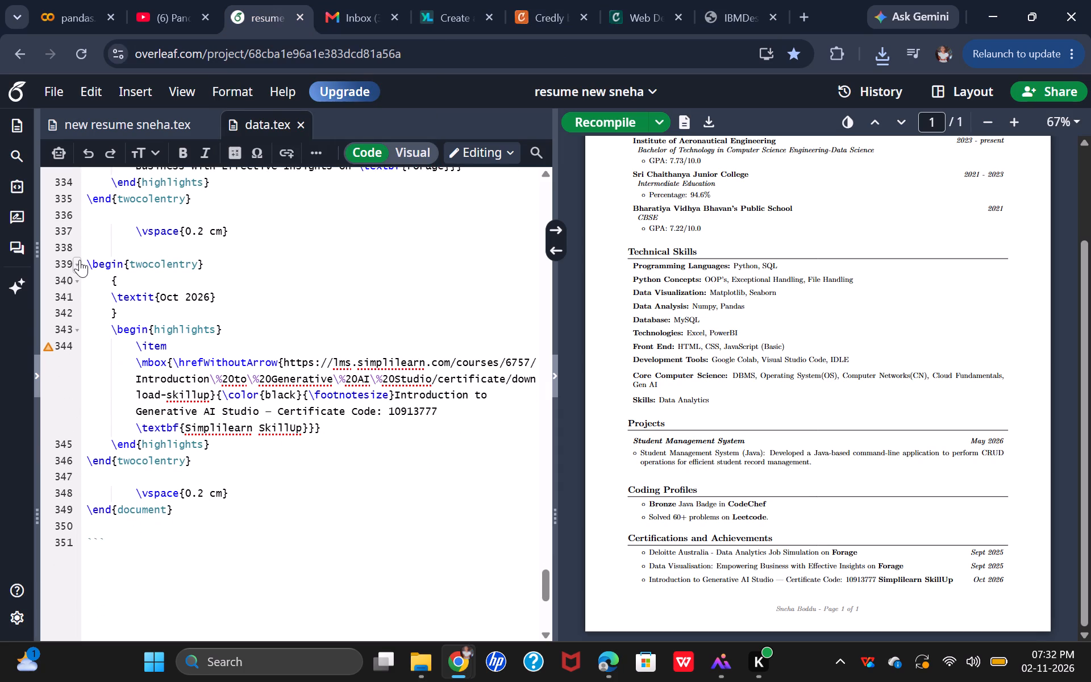
{"action": "left_click_drag", "start_coordinate": [86, 261], "coordinate": [239, 452]}
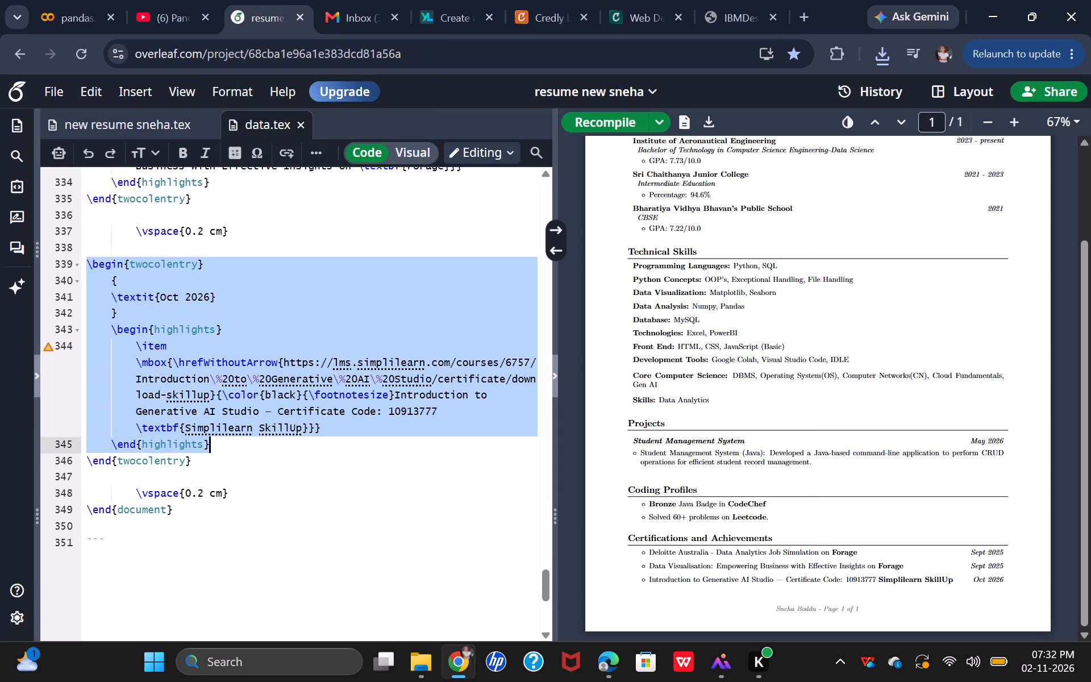
{"action": "left_click_drag", "start_coordinate": [239, 452], "coordinate": [223, 458]}
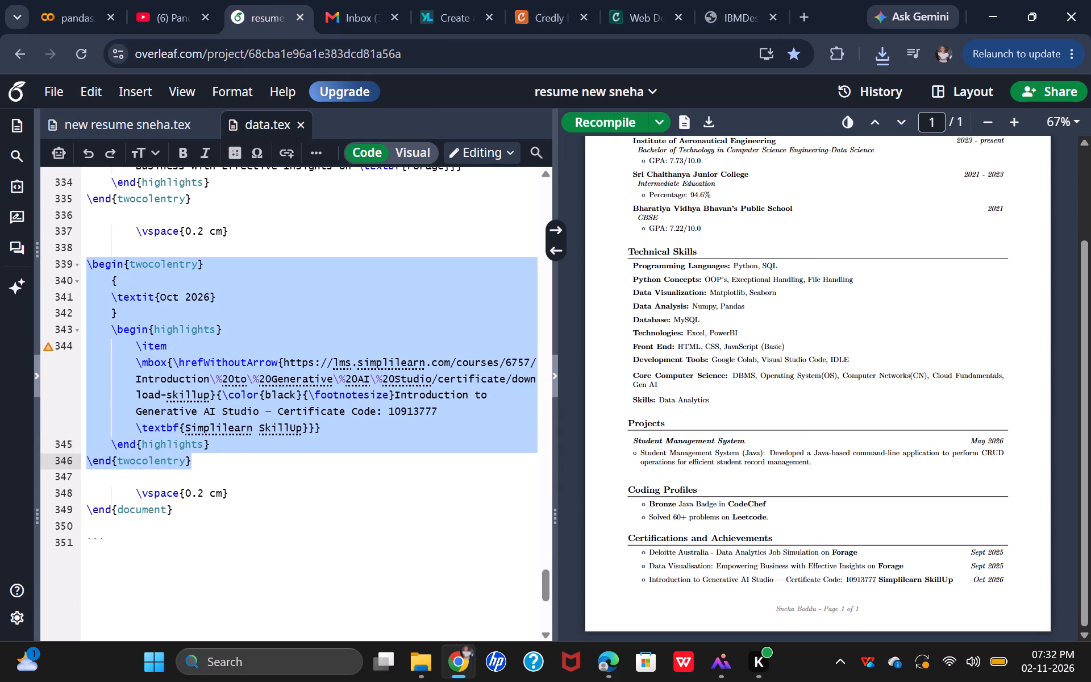
{"action": "left_click_drag", "start_coordinate": [223, 458], "coordinate": [239, 493]}
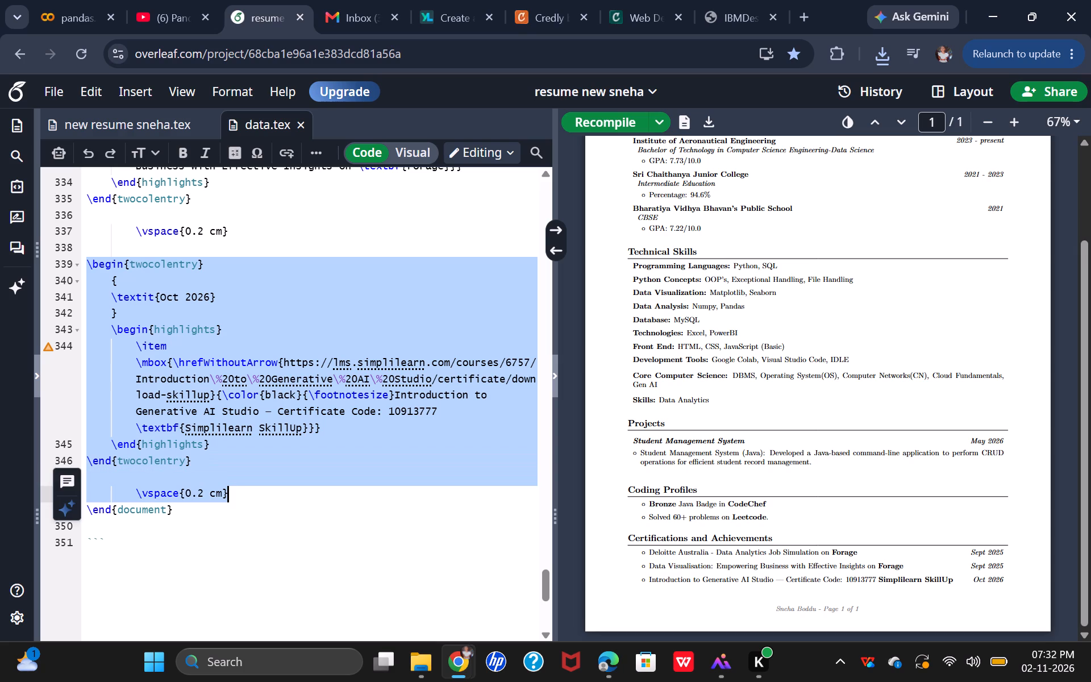
{"action": "left_click", "coordinate": [302, 438]}
{"action": "scroll", "coordinate": [248, 328], "scroll_direction": "up", "scroll_amount": 4}
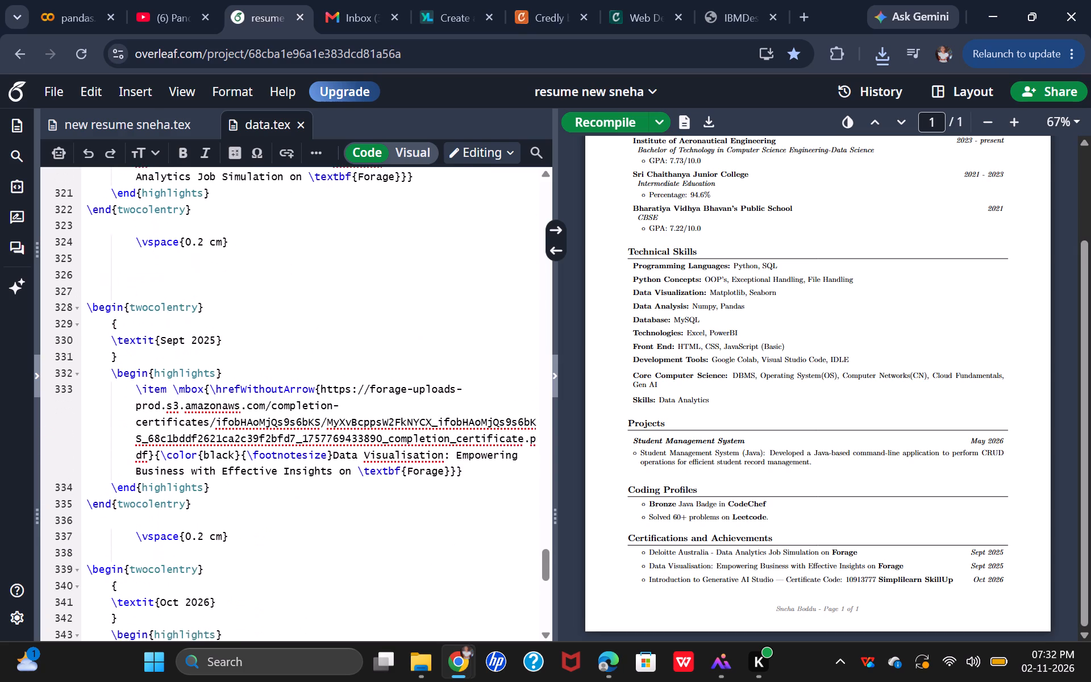
{"action": "scroll", "coordinate": [248, 328], "scroll_direction": "up", "scroll_amount": 5}
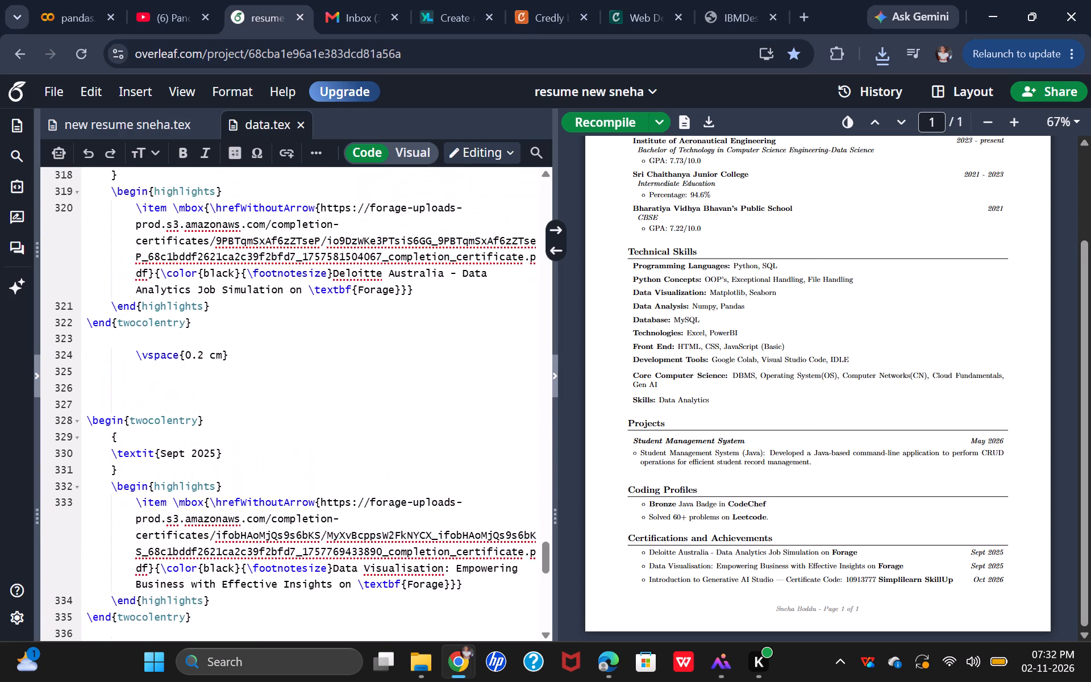
{"action": "scroll", "coordinate": [248, 328], "scroll_direction": "up", "scroll_amount": 2}
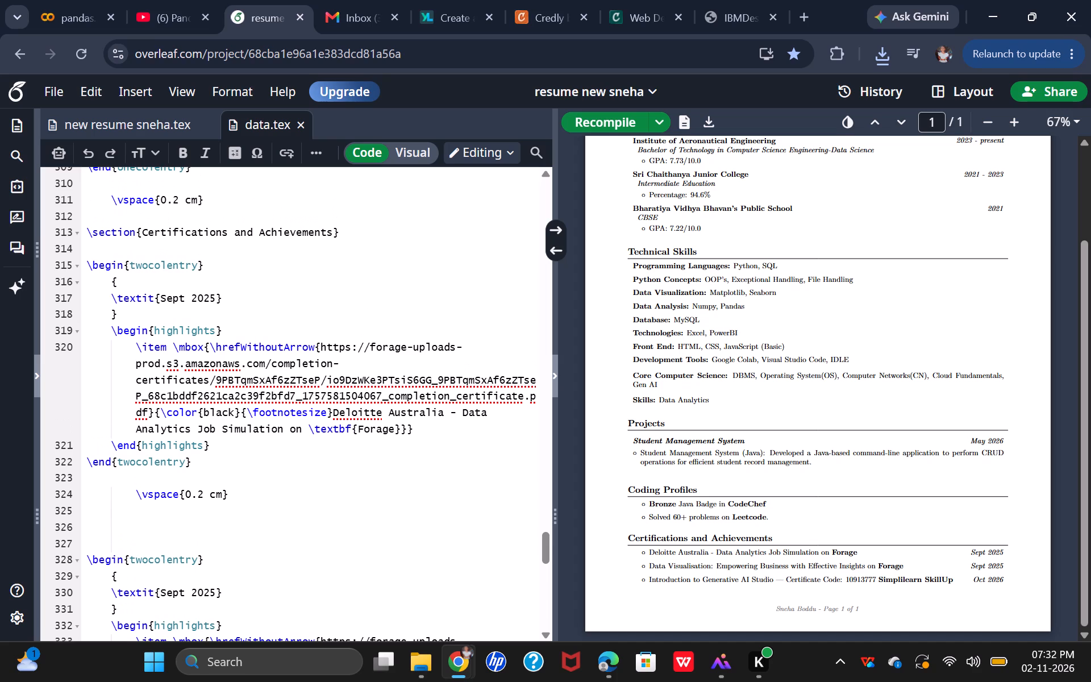
{"action": "scroll", "coordinate": [211, 363], "scroll_direction": "down", "scroll_amount": 1}
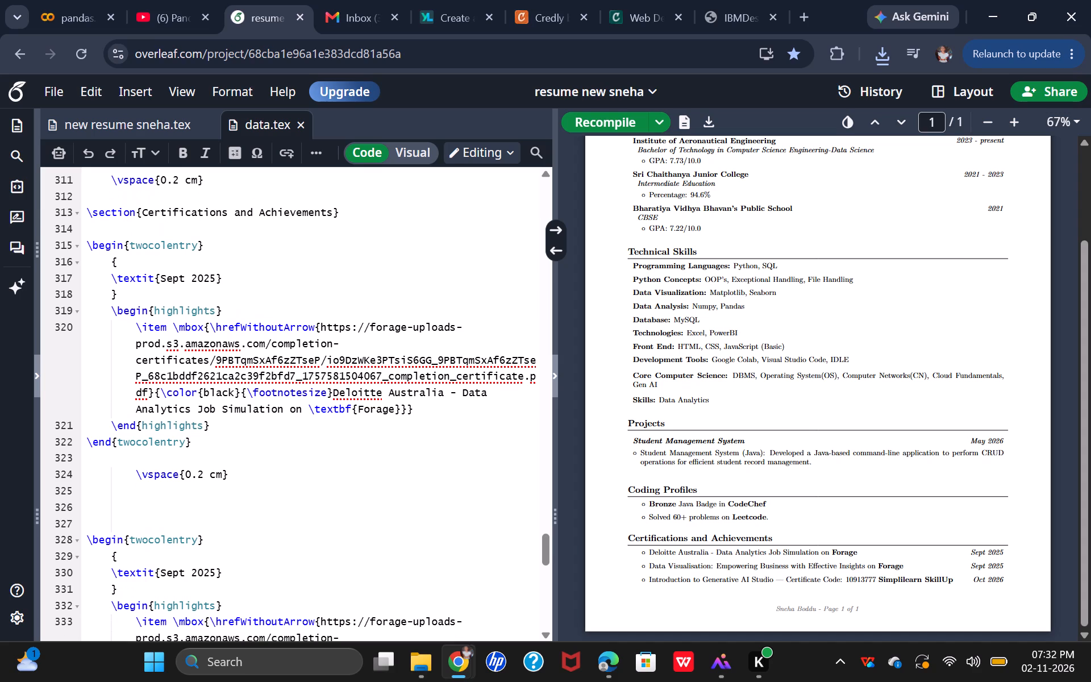
Remove the extra blank lines between the Deloitte Australia entry's vertical spacing and the Data Visualisation entry in data.tex.
{"action": "left_click", "coordinate": [272, 442]}
{"action": "left_click", "coordinate": [189, 522]}
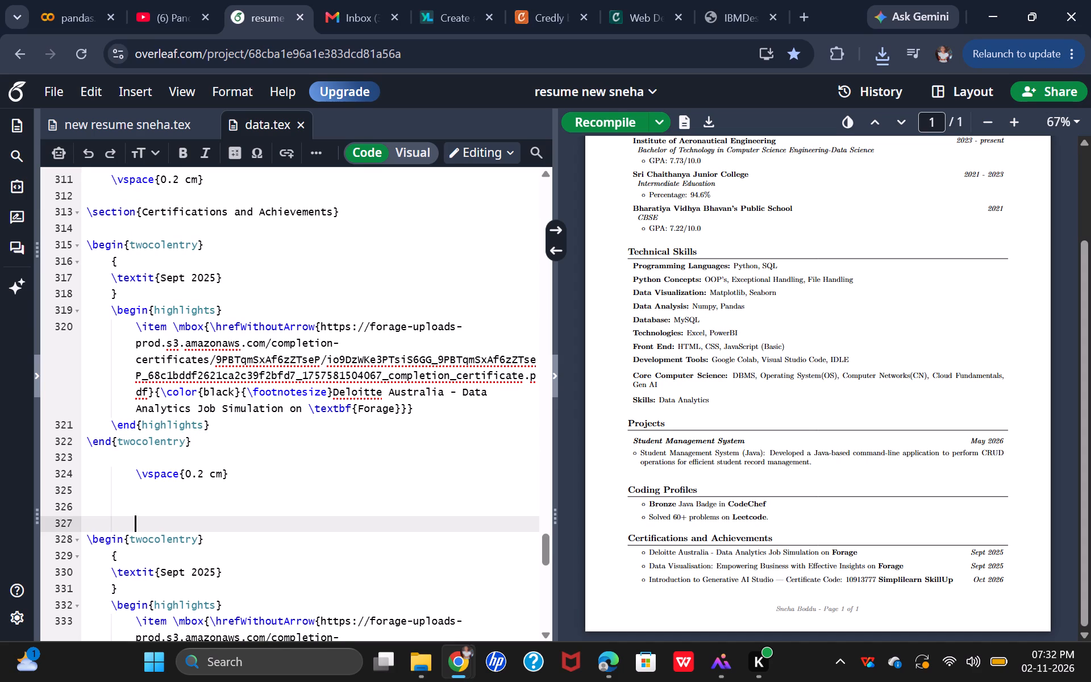
{"action": "key", "text": "BackSpace"}
{"action": "key", "text": "BackSpace"}
{"action": "key", "text": "BackSpace"}
{"action": "key", "text": "BackSpace"}
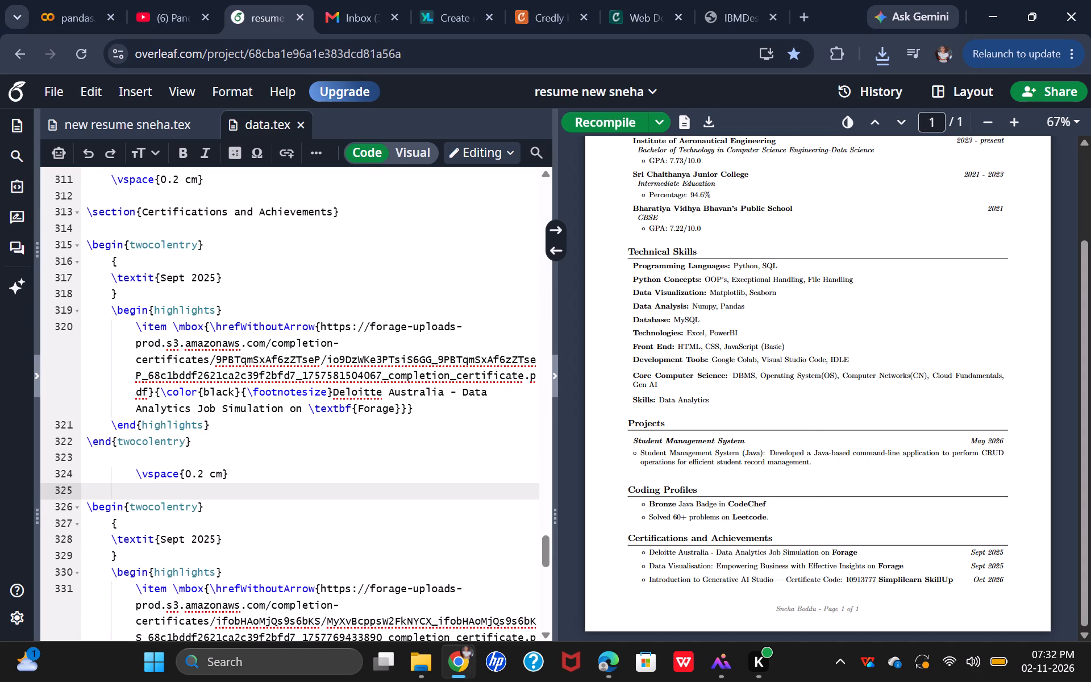
{"action": "left_click", "coordinate": [144, 508]}
{"action": "left_click", "coordinate": [205, 470]}
{"action": "left_click", "coordinate": [151, 451]}
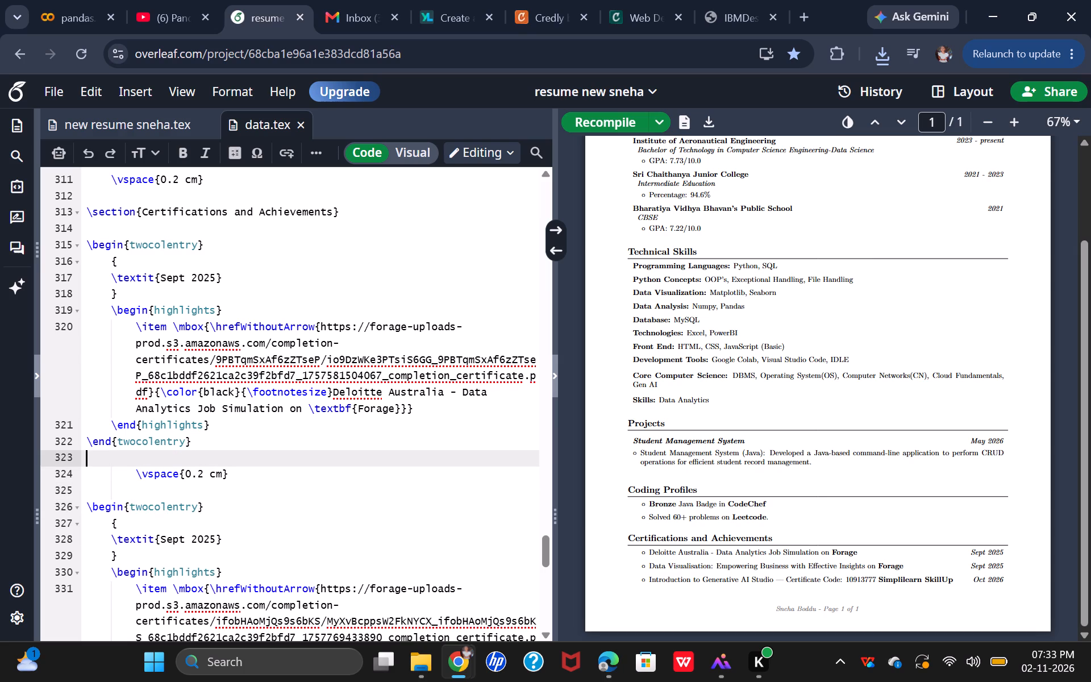
Review the Data Visualisation entry's code, and check the certificate PDF and the Credly badge page for the issue date and issuer.
{"action": "scroll", "coordinate": [120, 329], "scroll_direction": "up", "scroll_amount": 1}
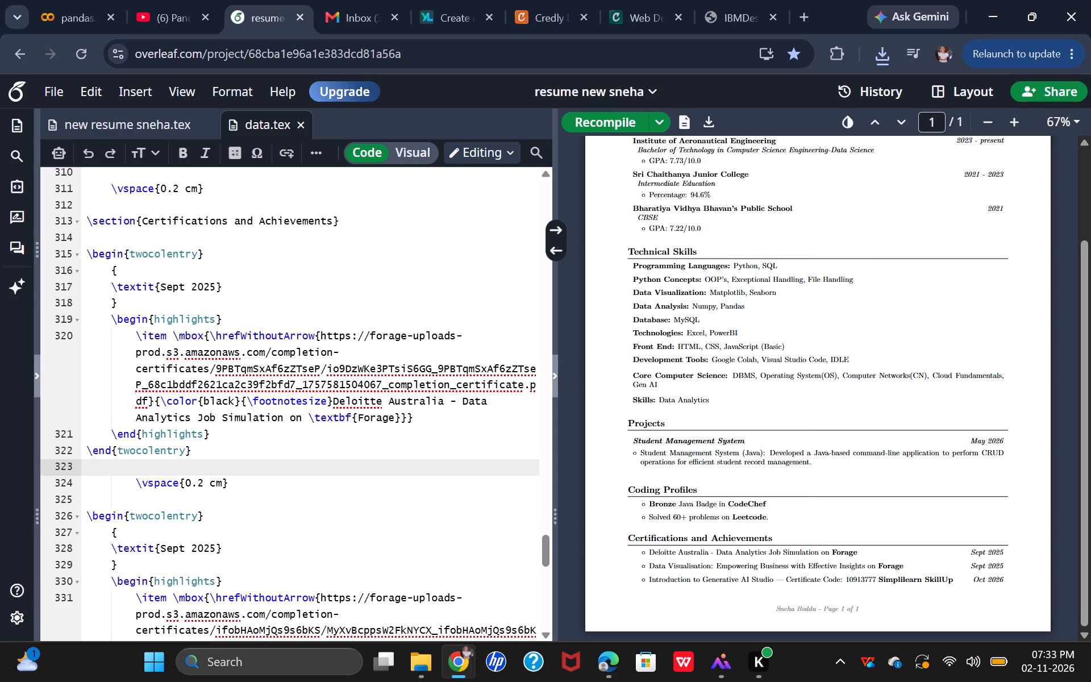
{"action": "scroll", "coordinate": [100, 401], "scroll_direction": "down", "scroll_amount": 2}
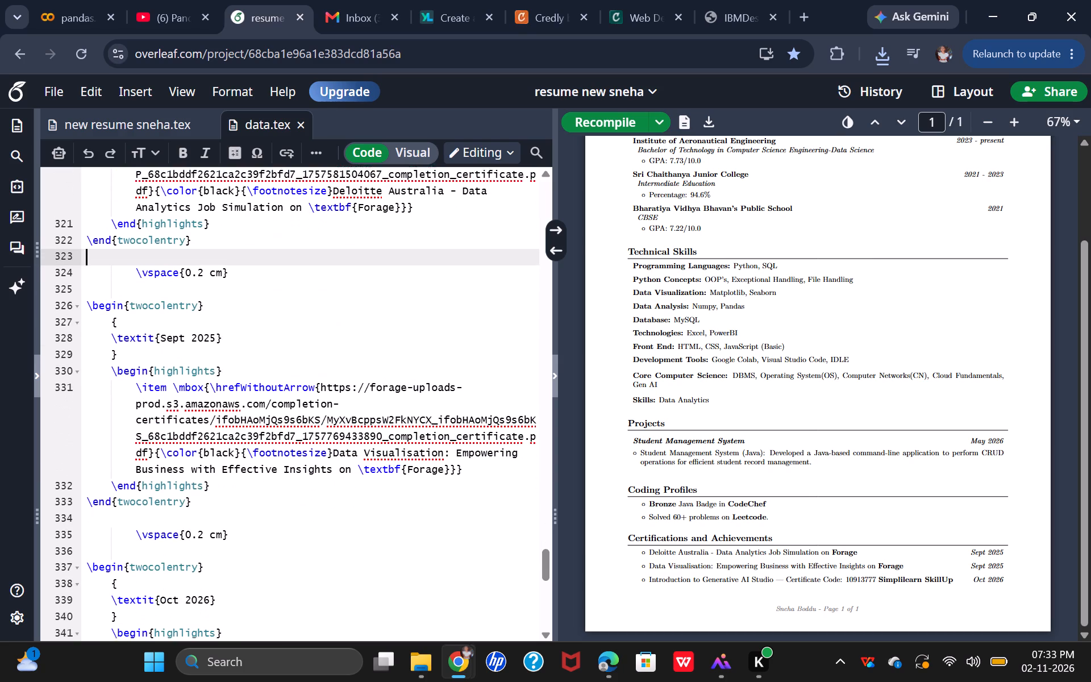
{"action": "scroll", "coordinate": [100, 401], "scroll_direction": "down", "scroll_amount": 1}
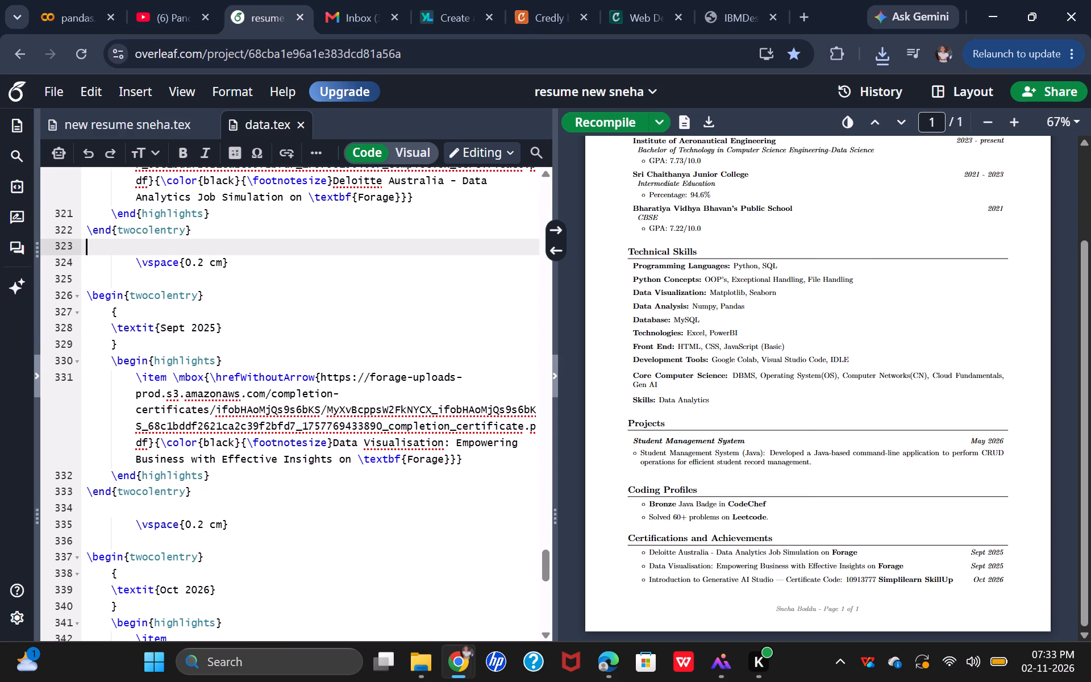
{"action": "left_click", "coordinate": [215, 327]}
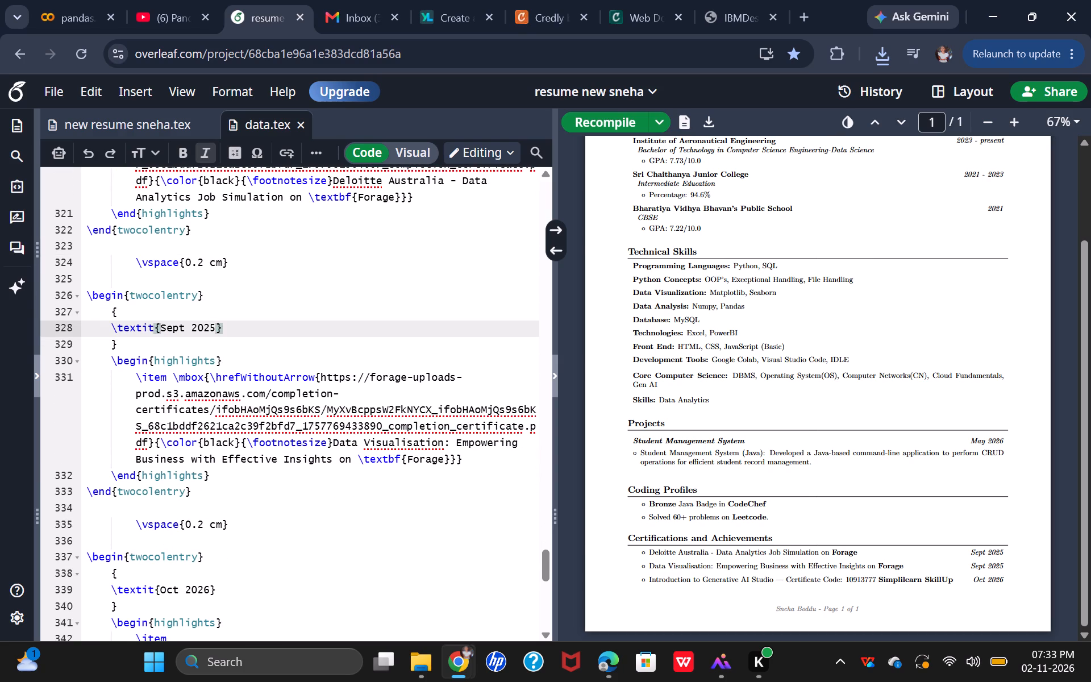
{"action": "scroll", "coordinate": [231, 409], "scroll_direction": "down", "scroll_amount": 1}
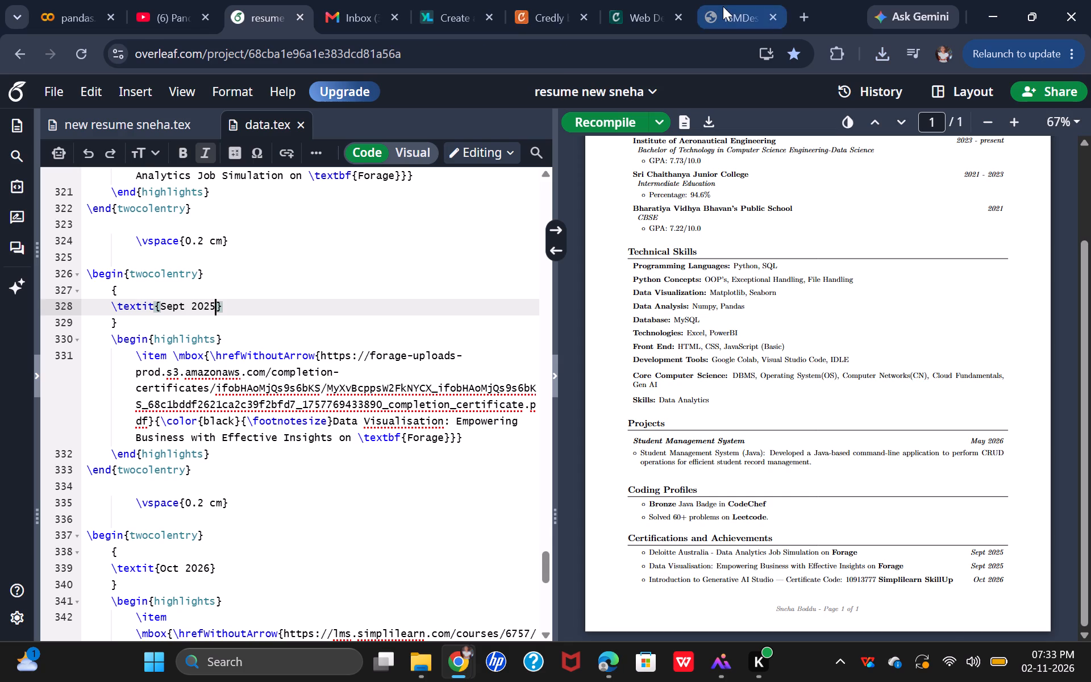
{"action": "left_click", "coordinate": [723, 6]}
{"action": "scroll", "coordinate": [466, 393], "scroll_direction": "down", "scroll_amount": 3}
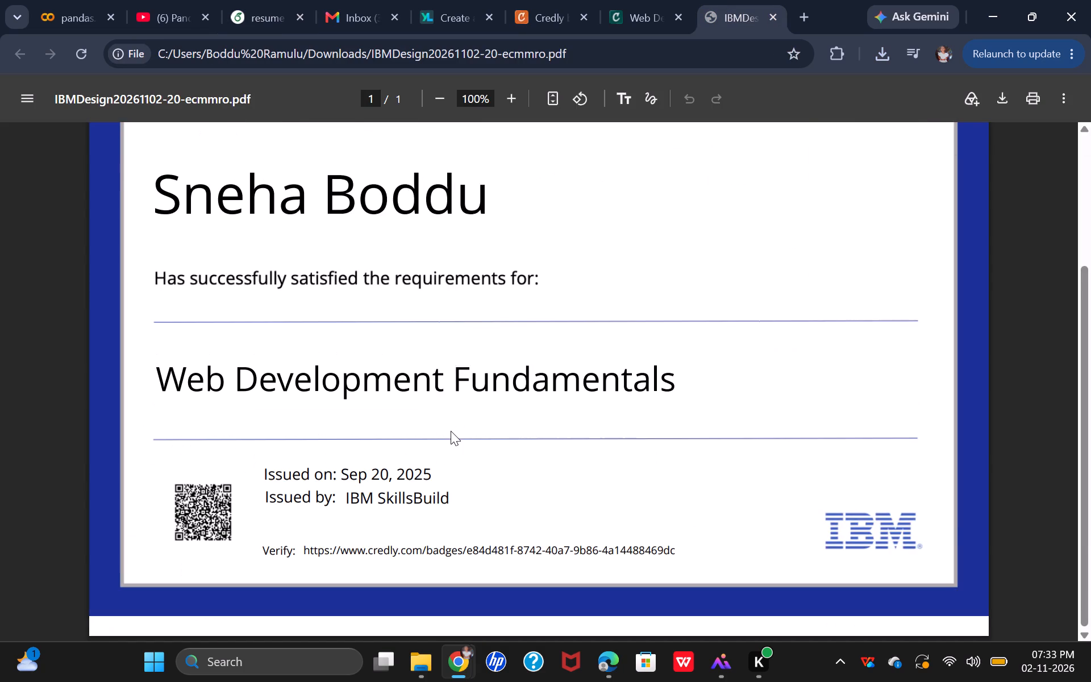
{"action": "left_click", "coordinate": [634, 9]}
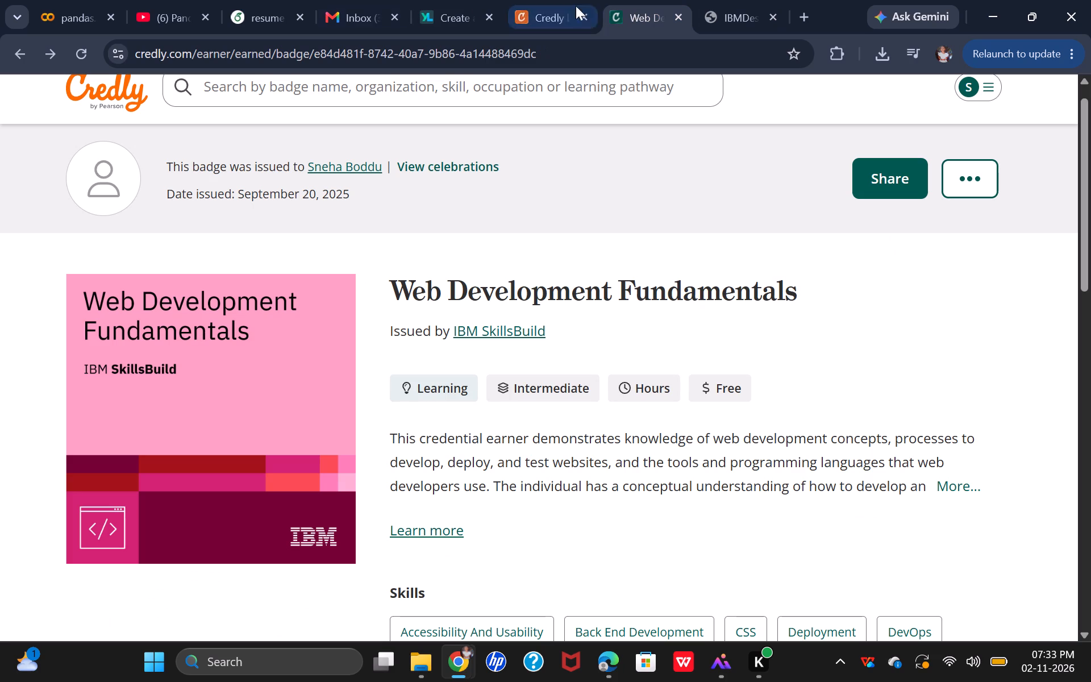
{"action": "left_click", "coordinate": [286, 11]}
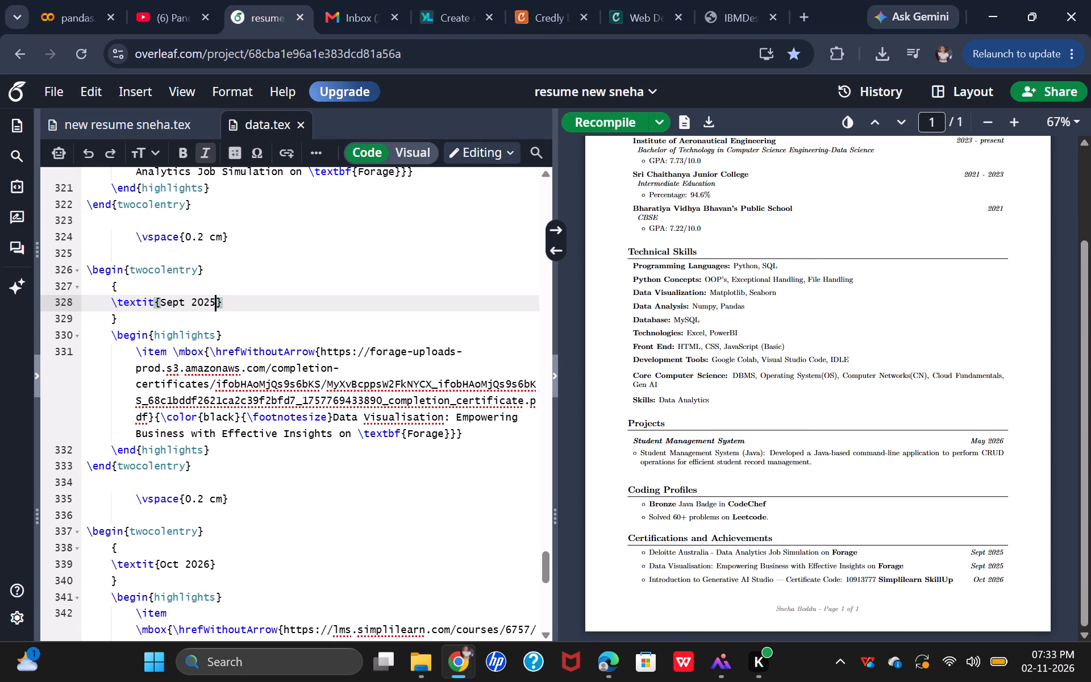
{"action": "left_click_drag", "start_coordinate": [319, 352], "coordinate": [144, 411]}
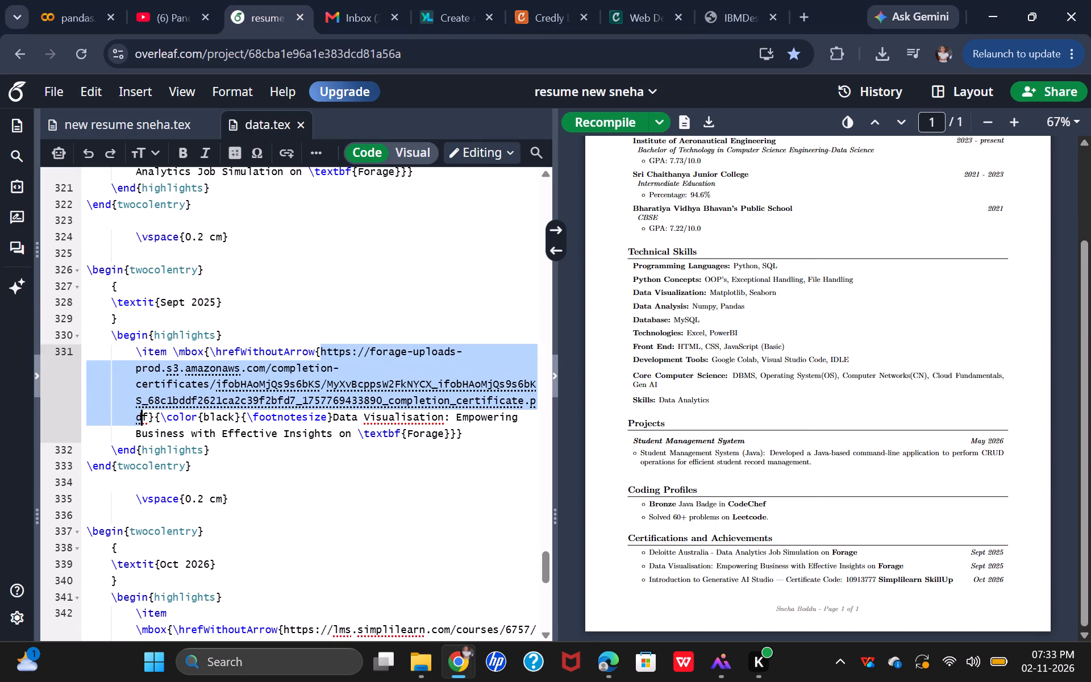
{"action": "left_click_drag", "start_coordinate": [144, 411], "coordinate": [147, 415]}
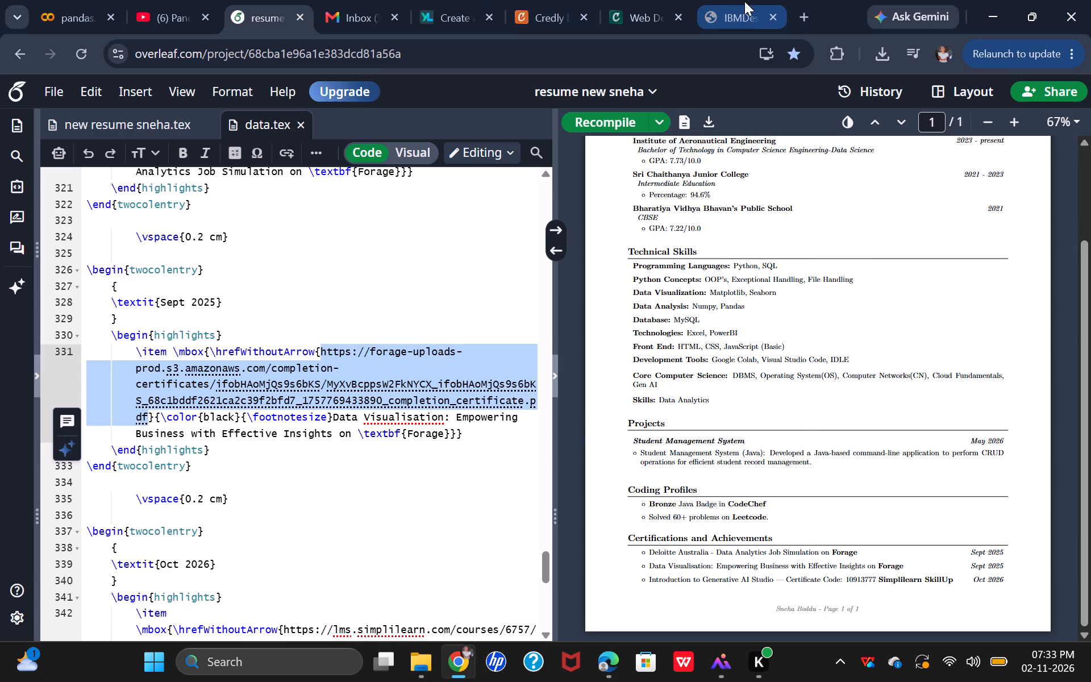
{"action": "left_click", "coordinate": [744, 1]}
{"action": "left_click", "coordinate": [639, 56]}
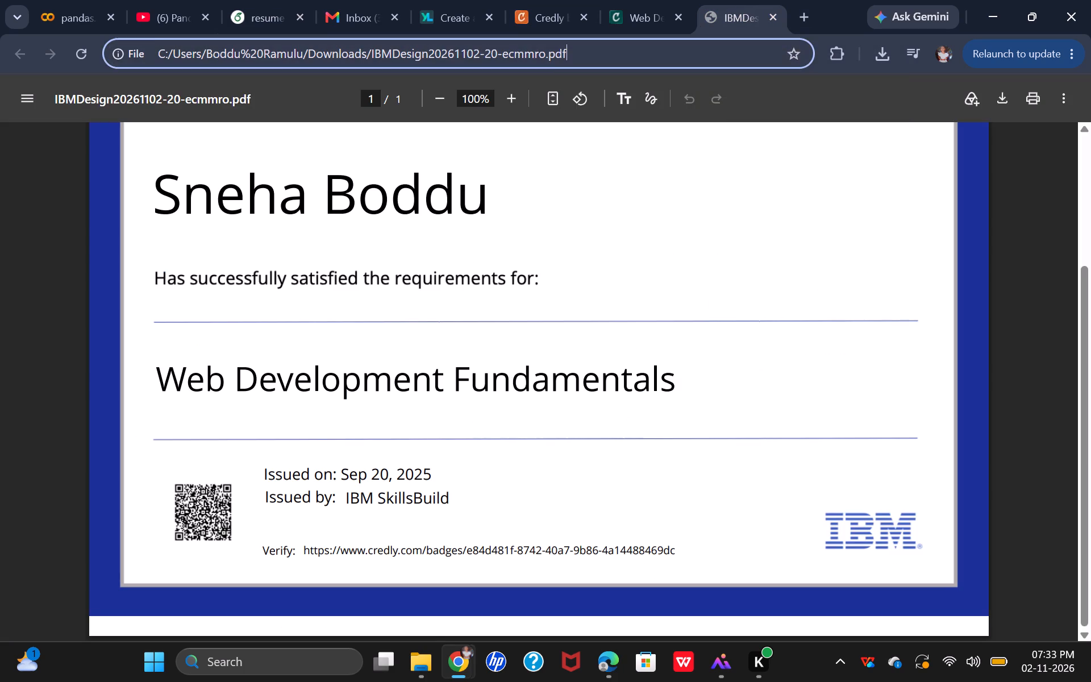
{"action": "key", "text": "ctrl+c"}
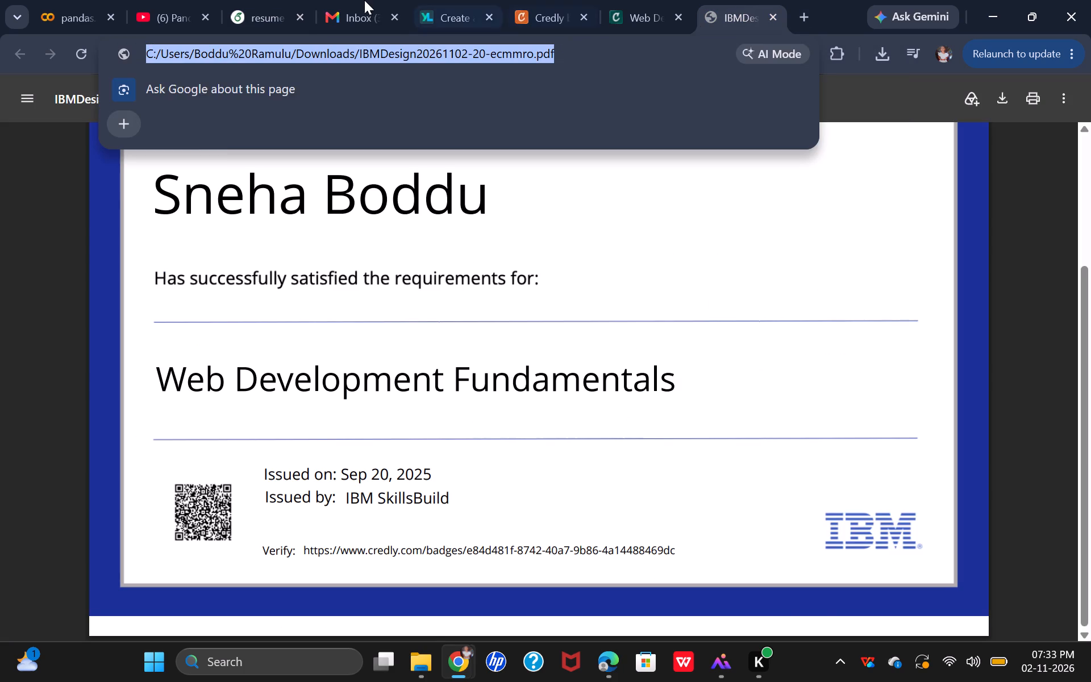
{"action": "left_click", "coordinate": [249, 14]}
{"action": "key", "text": "ctrl+v"}
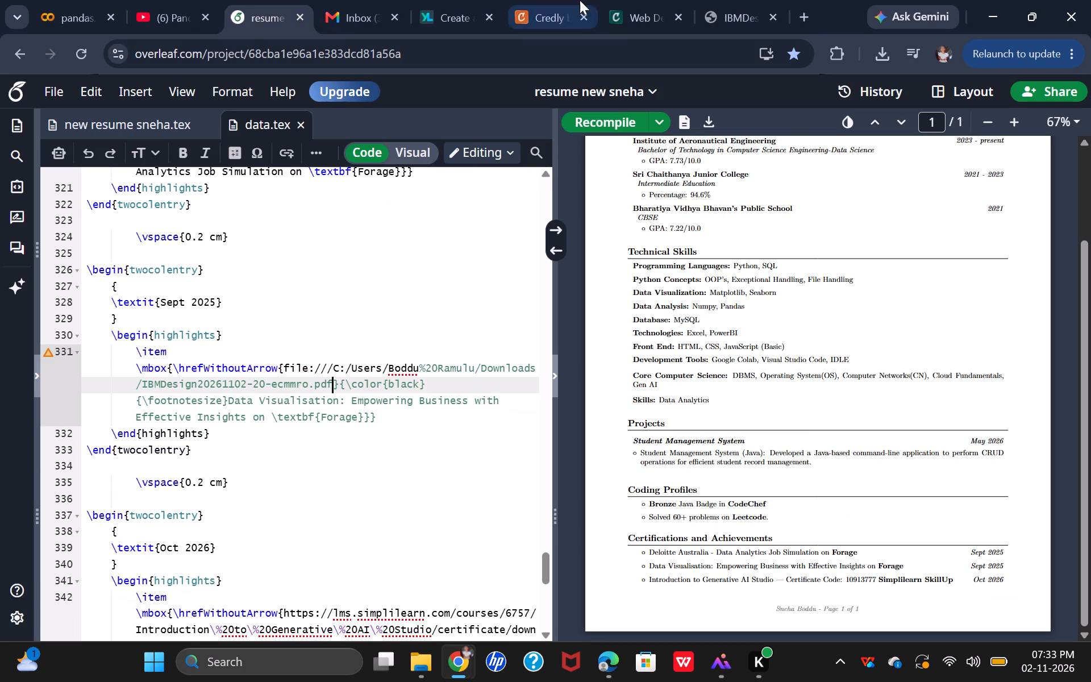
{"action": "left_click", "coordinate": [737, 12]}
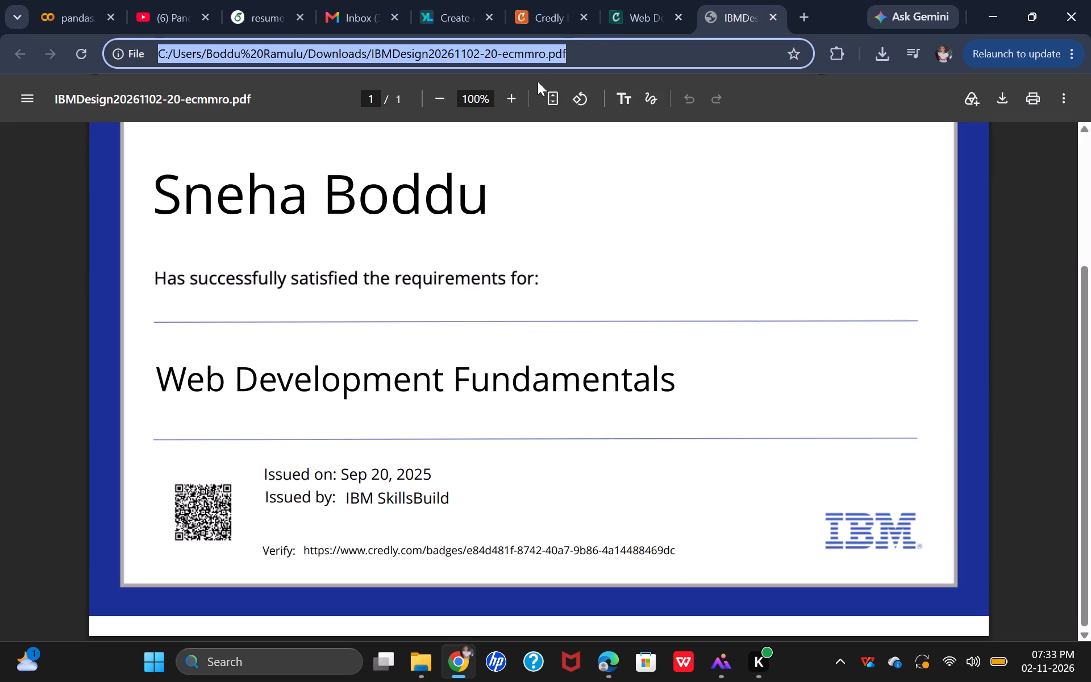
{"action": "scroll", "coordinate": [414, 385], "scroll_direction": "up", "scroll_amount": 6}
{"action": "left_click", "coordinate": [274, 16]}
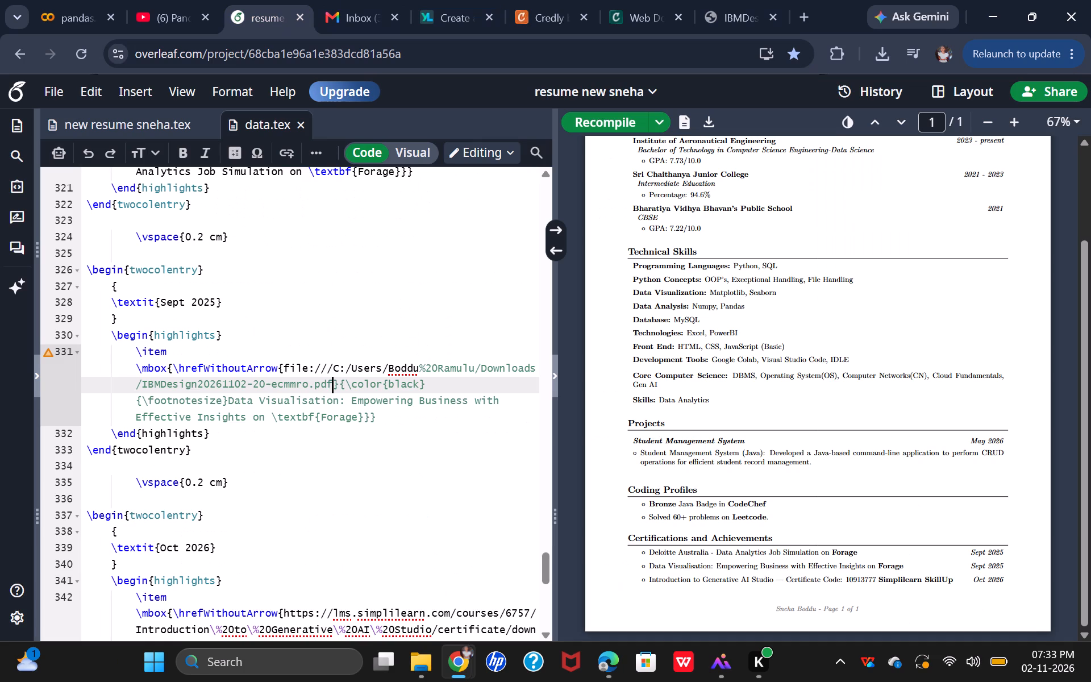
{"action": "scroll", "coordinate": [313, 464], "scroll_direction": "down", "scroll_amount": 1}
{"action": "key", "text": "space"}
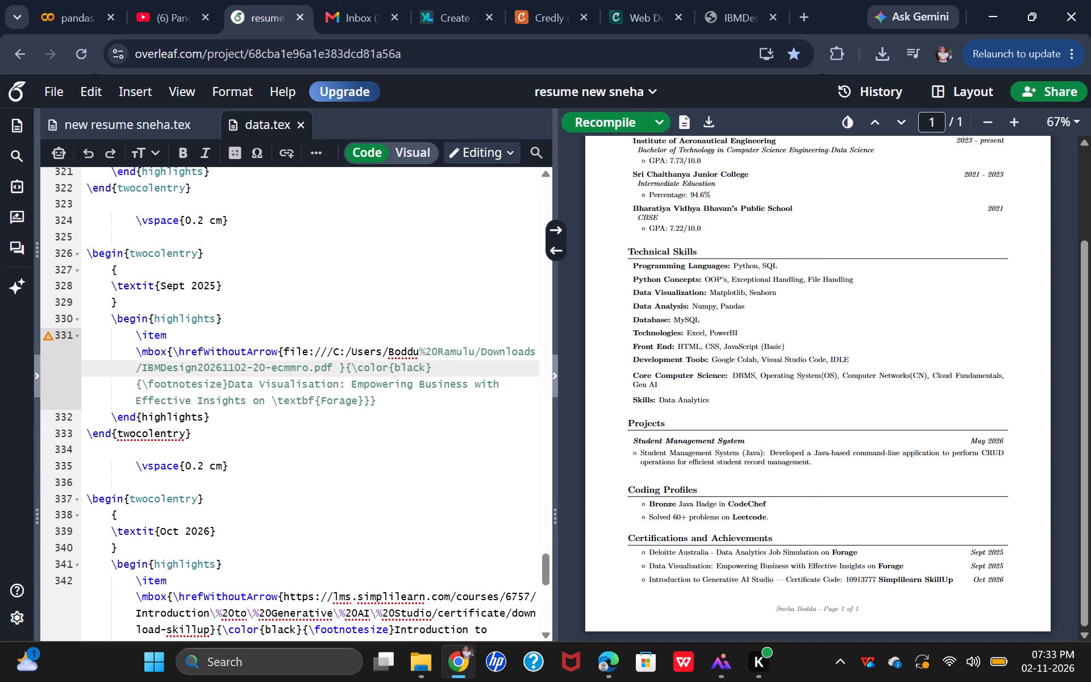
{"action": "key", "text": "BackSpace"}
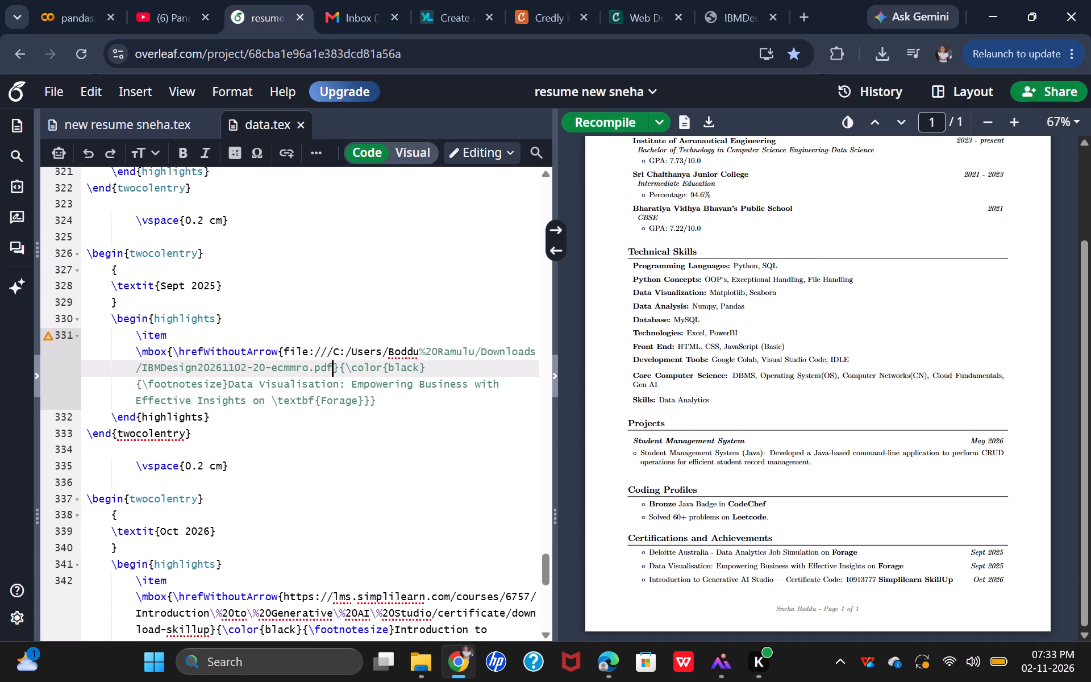
Delete the text "Data Visualisation: Empowering Business with Effective Insights on" from the entry that links to the IBM certificate.
{"action": "scroll", "coordinate": [310, 426], "scroll_direction": "down", "scroll_amount": 1}
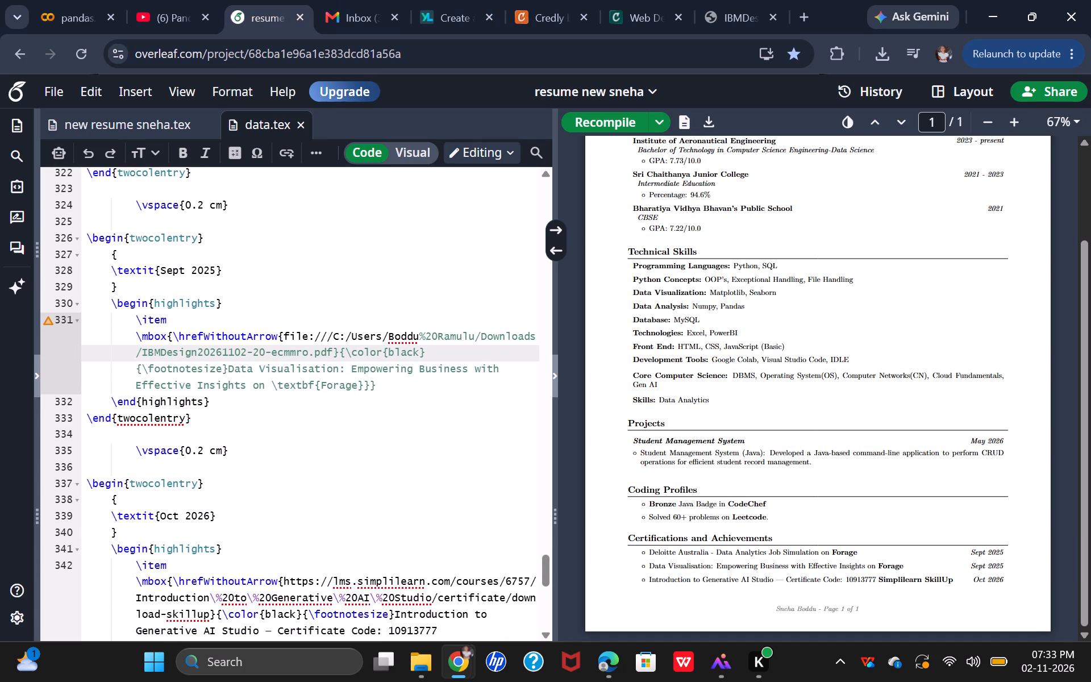
{"action": "scroll", "coordinate": [310, 426], "scroll_direction": "down", "scroll_amount": 1}
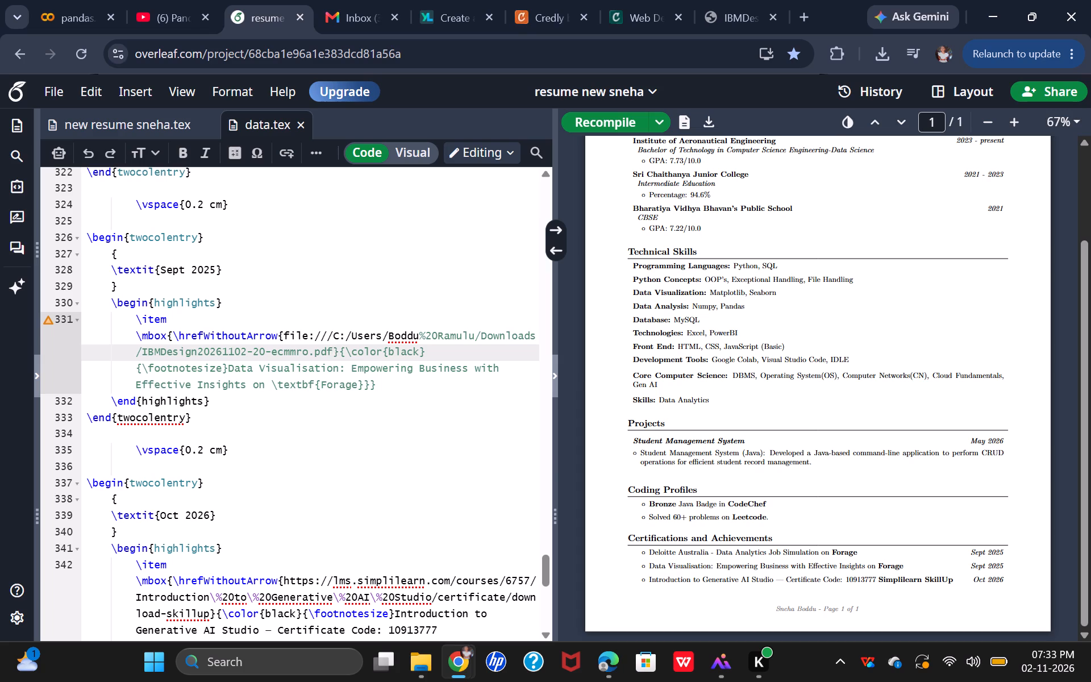
{"action": "left_click_drag", "start_coordinate": [230, 367], "coordinate": [257, 376]}
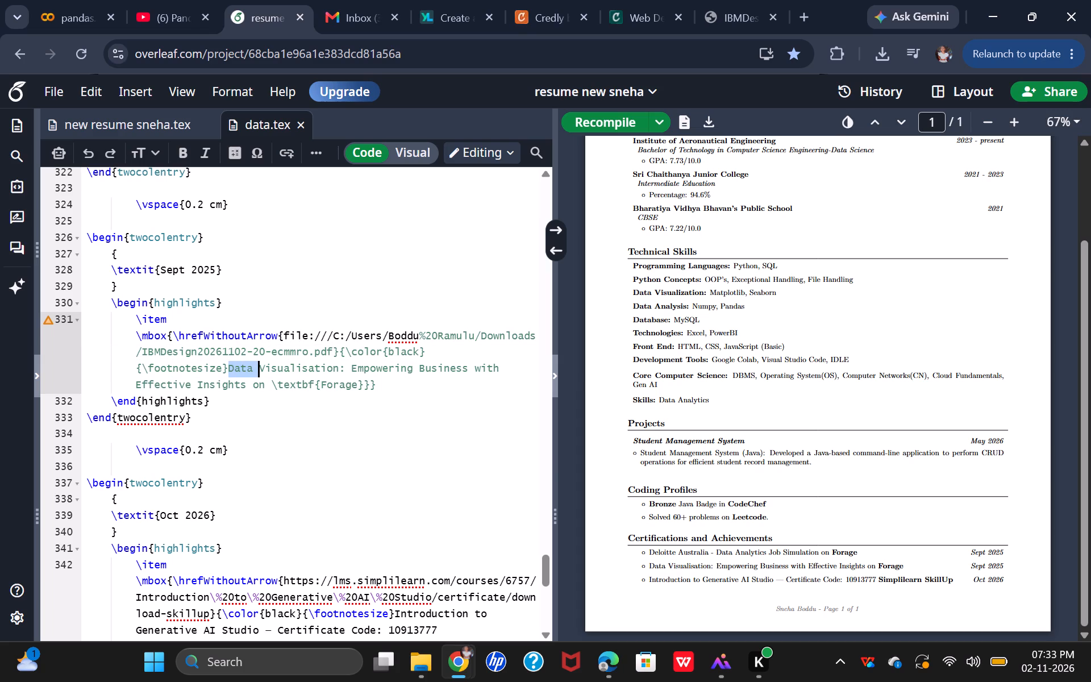
{"action": "left_click_drag", "start_coordinate": [257, 376], "coordinate": [267, 382]}
{"action": "key", "text": "BackSpace"}
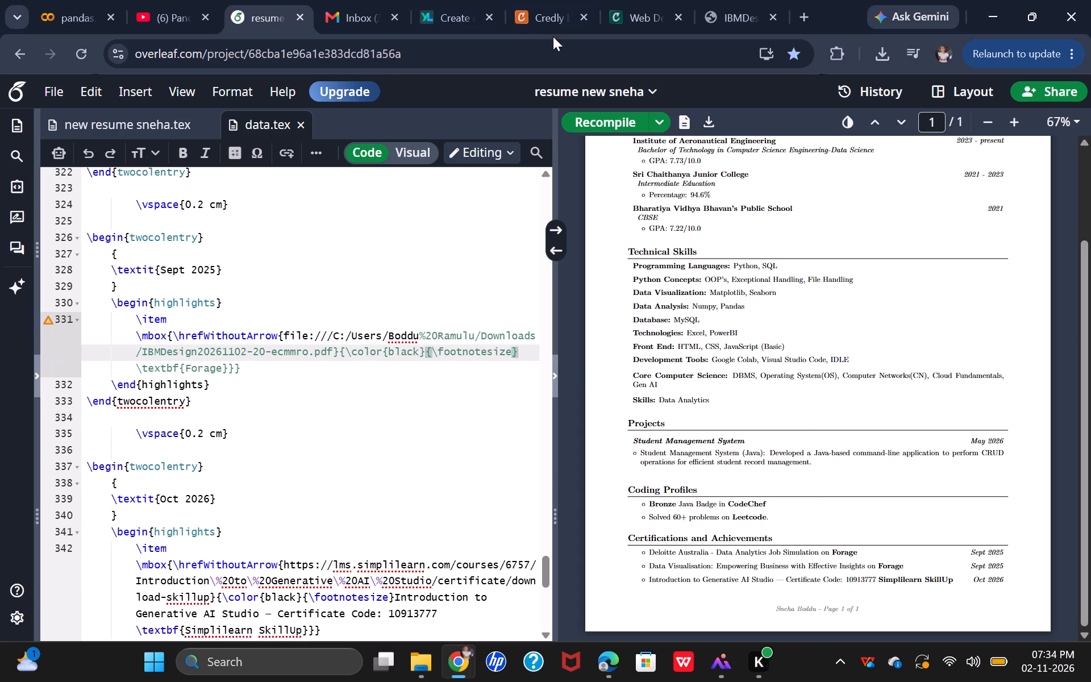
Enter the title "Web Developmemt Fundamentals" before the bold issuer in the IBM certificate entry, checking the wording against the certificate PDF.
{"action": "left_click", "coordinate": [740, 11]}
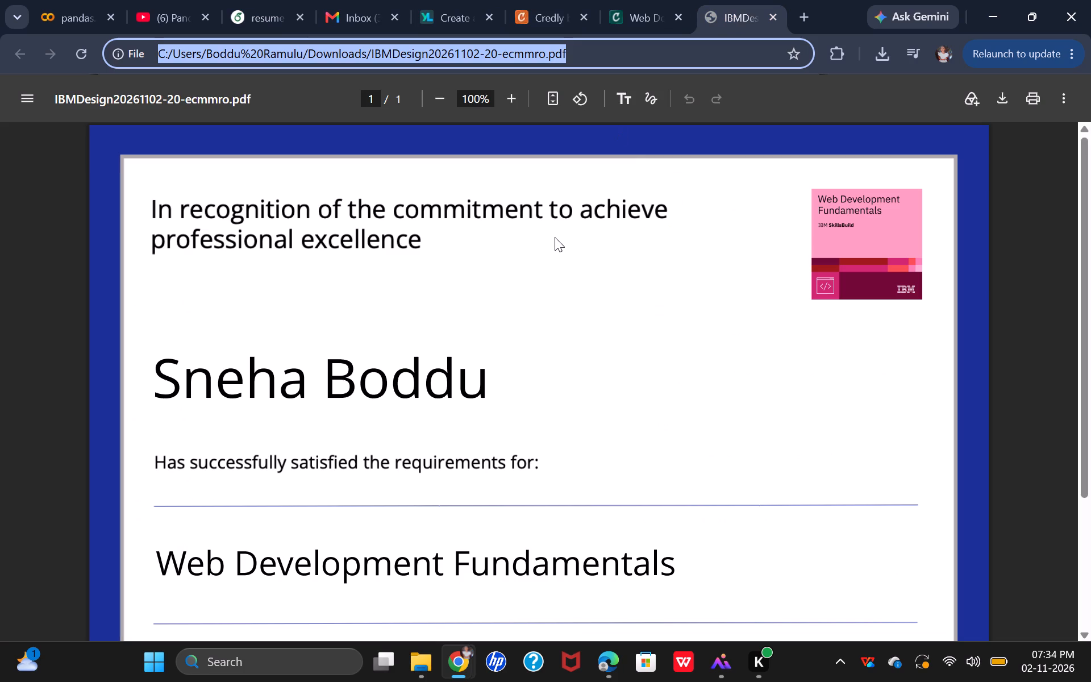
{"action": "scroll", "coordinate": [555, 237], "scroll_direction": "down", "scroll_amount": 2}
{"action": "scroll", "coordinate": [470, 413], "scroll_direction": "down", "scroll_amount": 3}
{"action": "scroll", "coordinate": [470, 413], "scroll_direction": "up", "scroll_amount": 4}
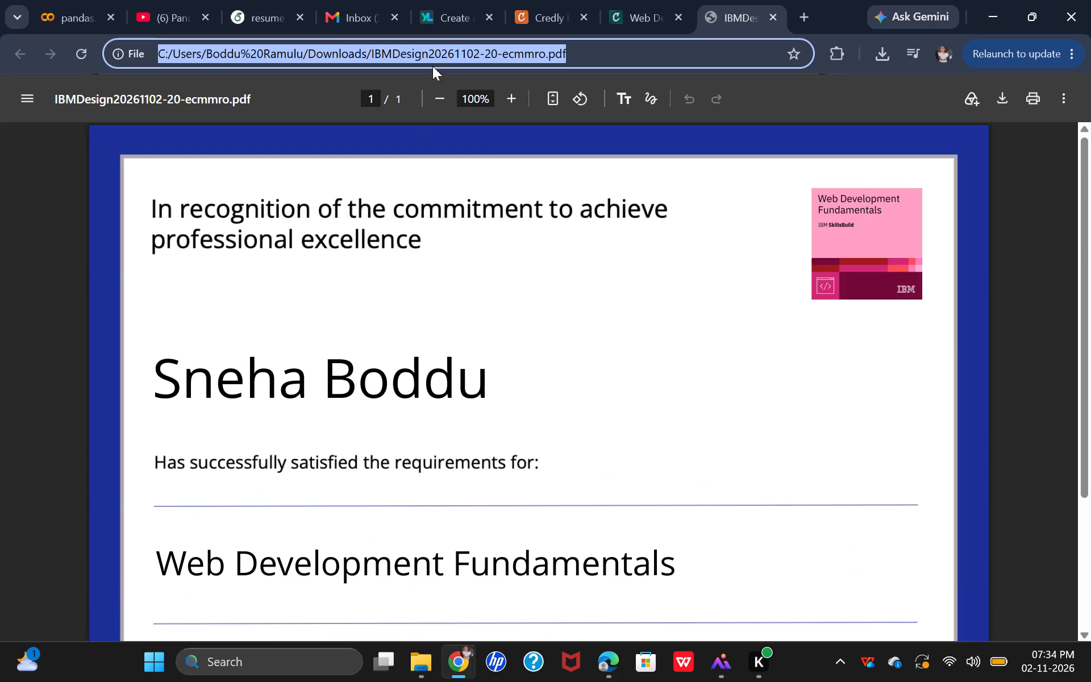
{"action": "left_click", "coordinate": [262, 13]}
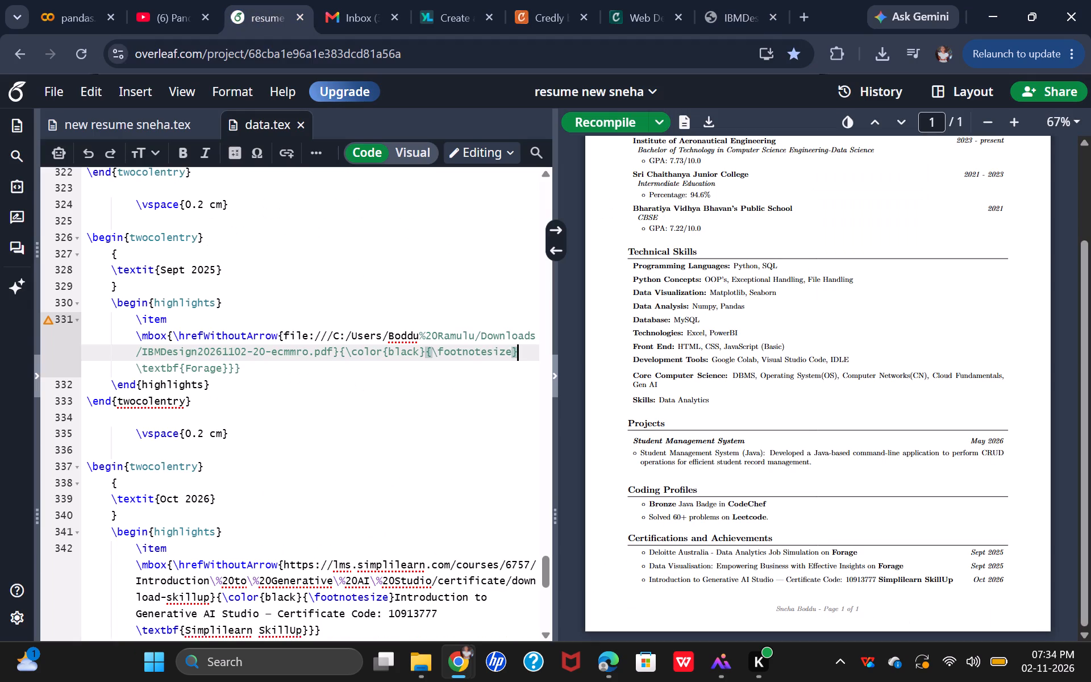
{"action": "key", "text": "shift+w"}
{"action": "type", "text": "eb Developmemt"}
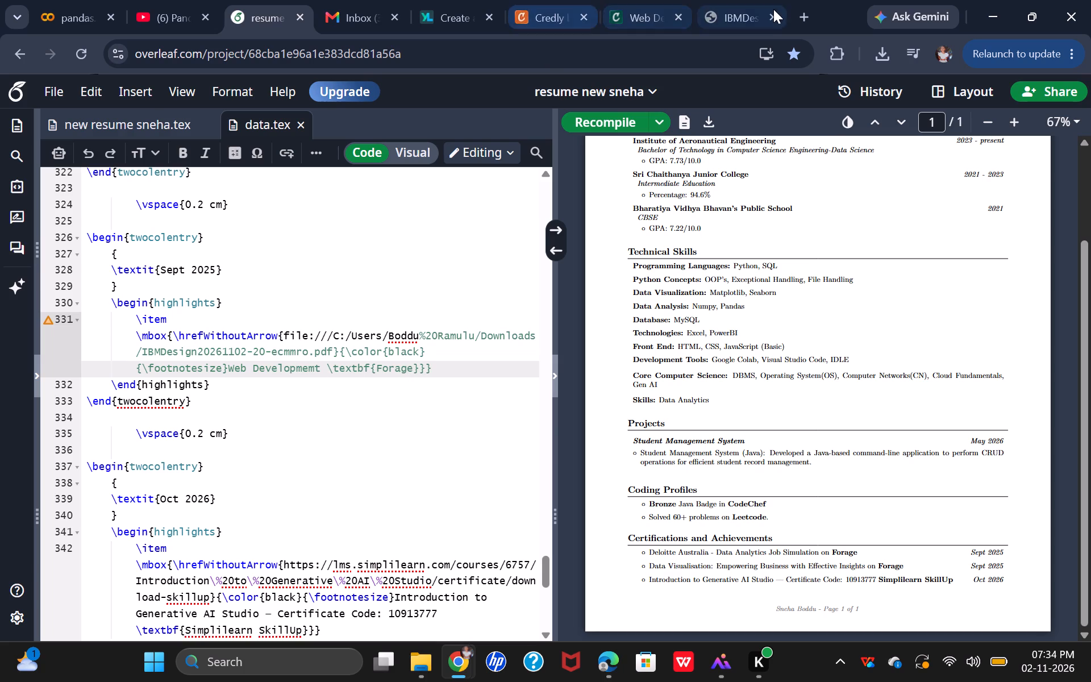
{"action": "left_click", "coordinate": [747, 10]}
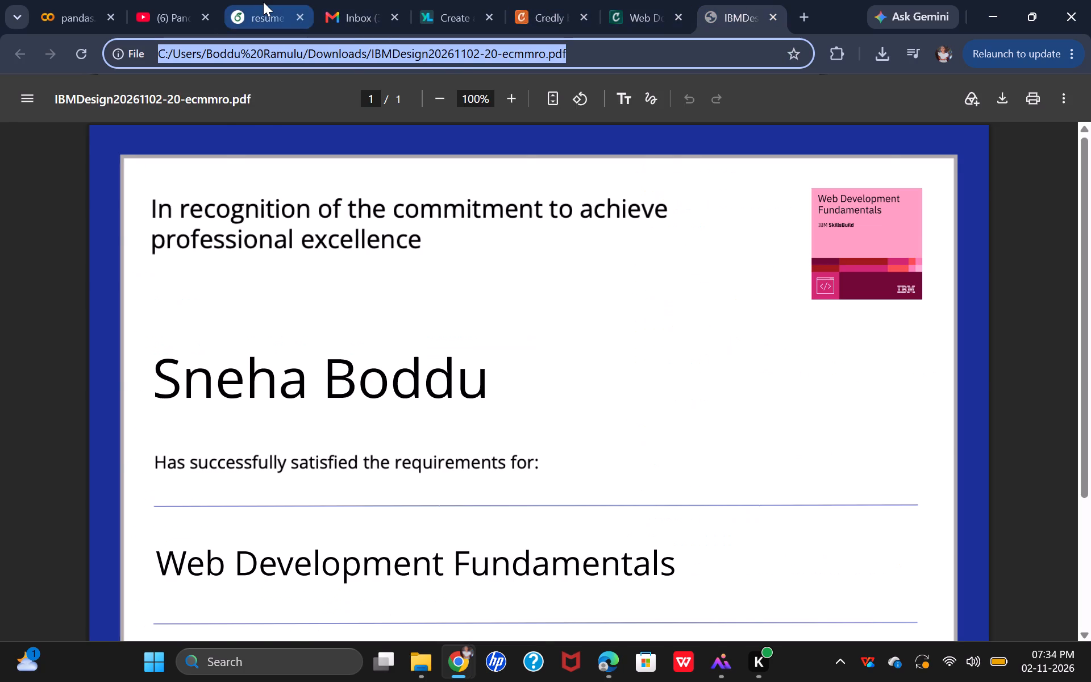
{"action": "left_click", "coordinate": [263, 2]}
{"action": "key", "text": "space"}
{"action": "type", "text": "Fundamentals"}
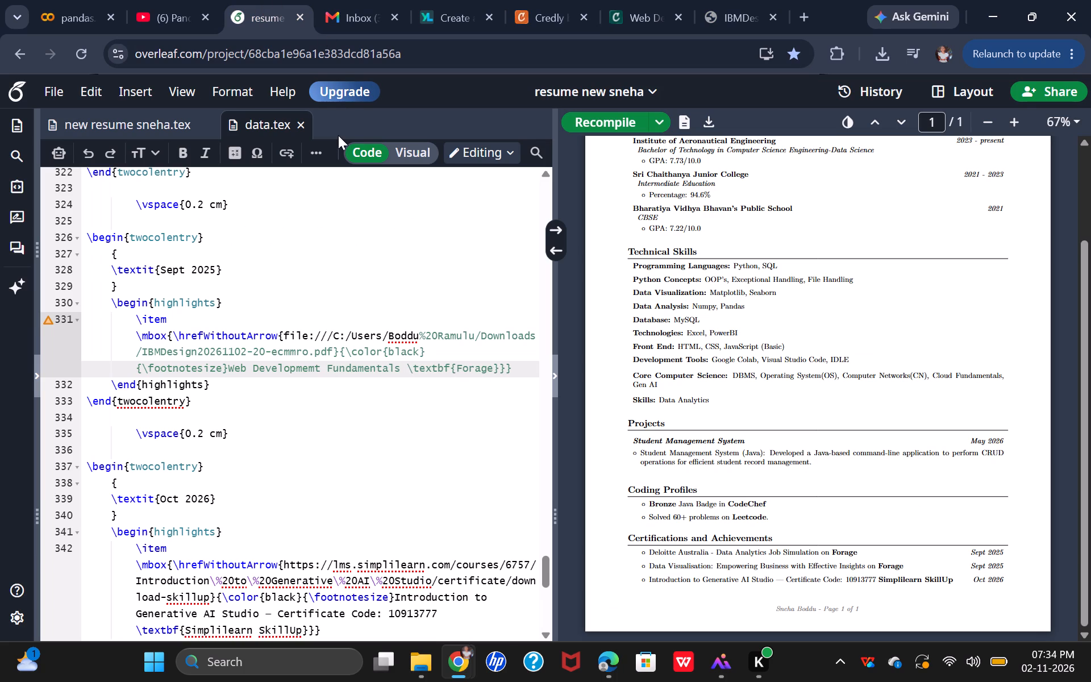
Replace the bold issuer "Forage" in the IBM certificate entry with "IBM Skill Build", adding an extra space before it.
{"action": "scroll", "coordinate": [417, 314], "scroll_direction": "down", "scroll_amount": 1}
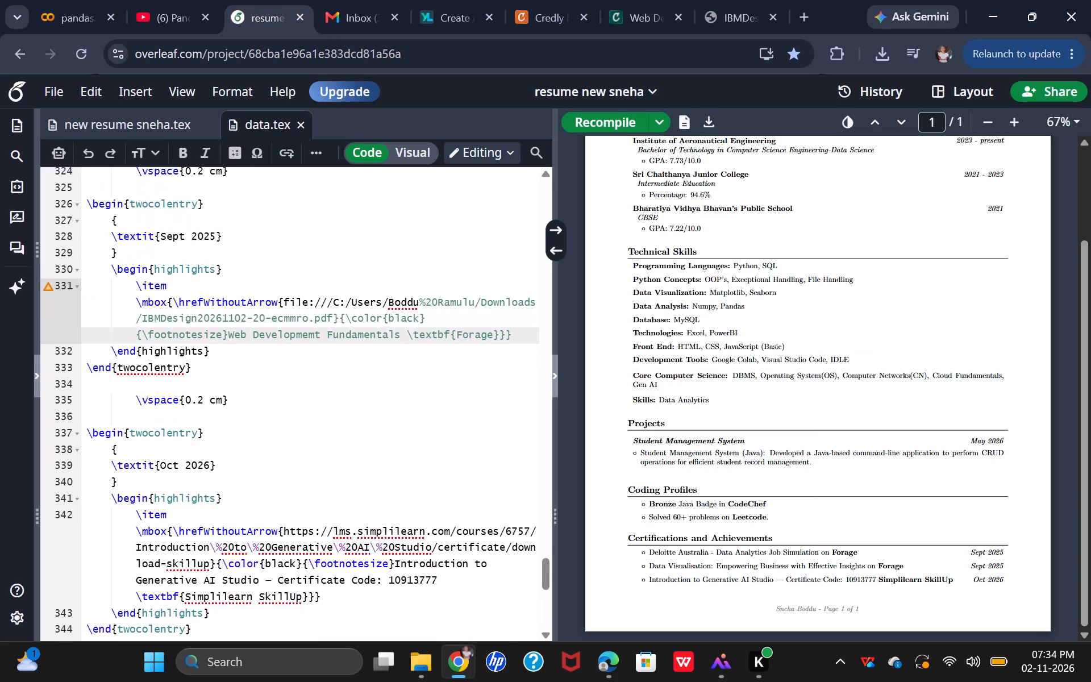
{"action": "scroll", "coordinate": [759, 375], "scroll_direction": "down", "scroll_amount": 1}
{"action": "key", "text": "space"}
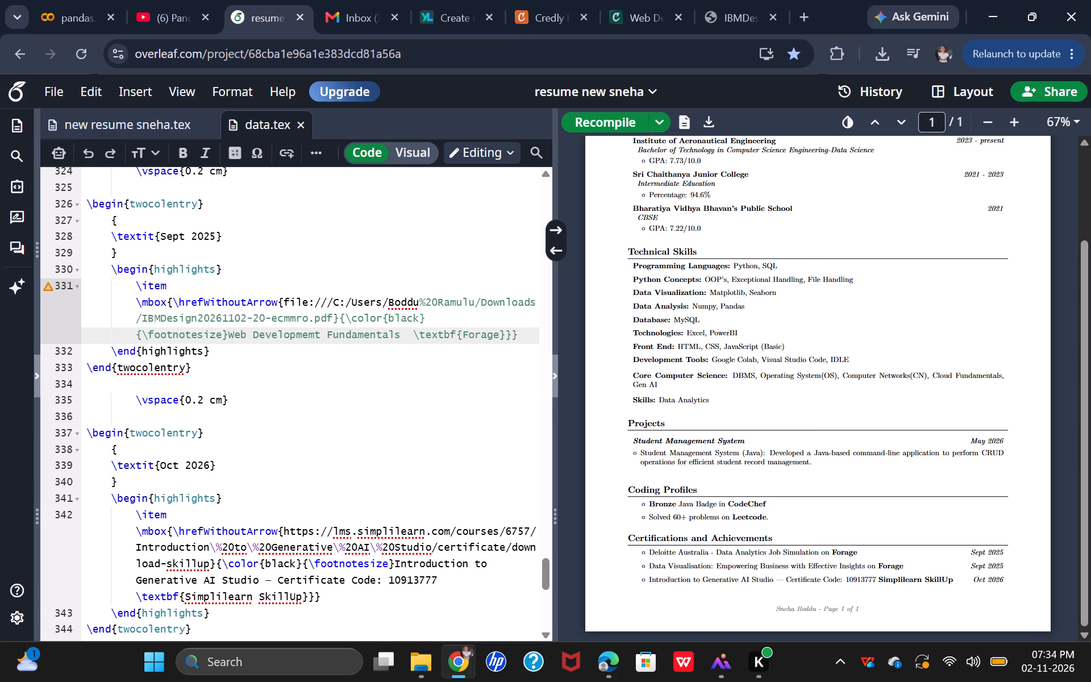
{"action": "left_click_drag", "start_coordinate": [498, 334], "coordinate": [466, 335]}
{"action": "left_click_drag", "start_coordinate": [466, 335], "coordinate": [465, 334]}
{"action": "type", "text": "IBM Skill"}
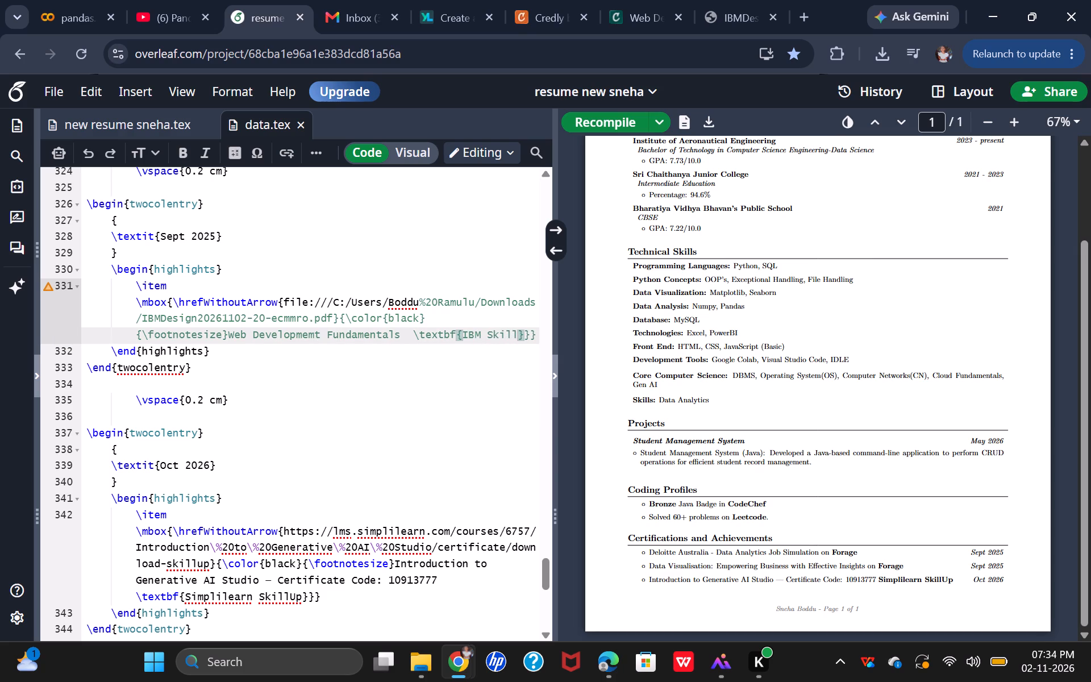
{"action": "key", "text": "space"}
{"action": "type", "text": "Build"}
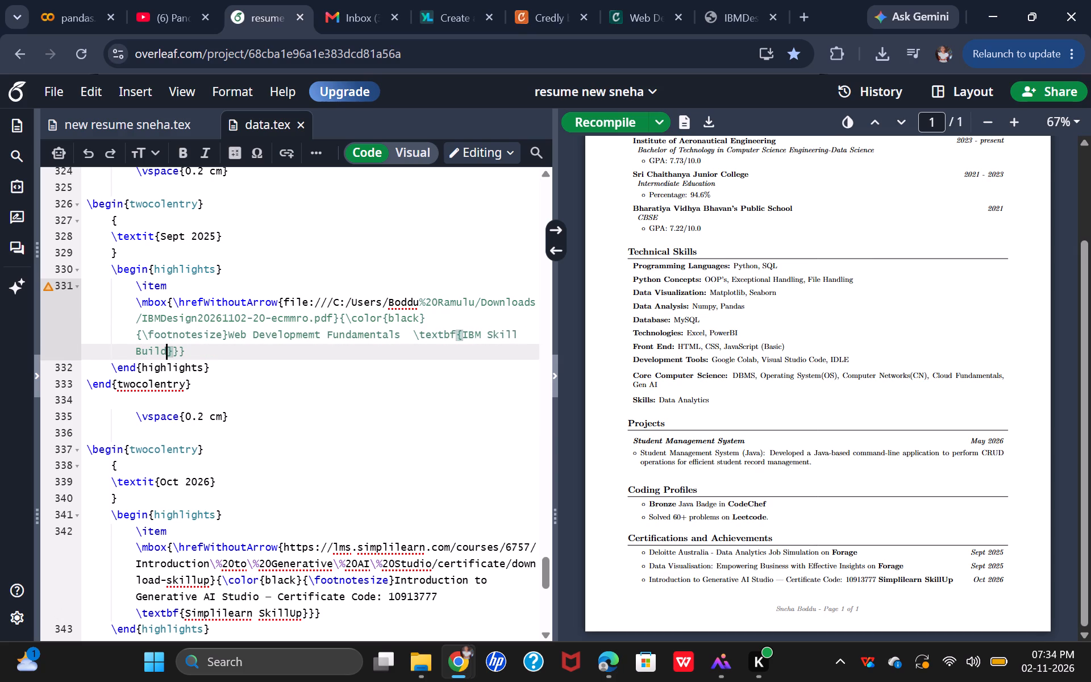
{"action": "scroll", "coordinate": [281, 358], "scroll_direction": "up", "scroll_amount": 1}
{"action": "left_click", "coordinate": [243, 365]}
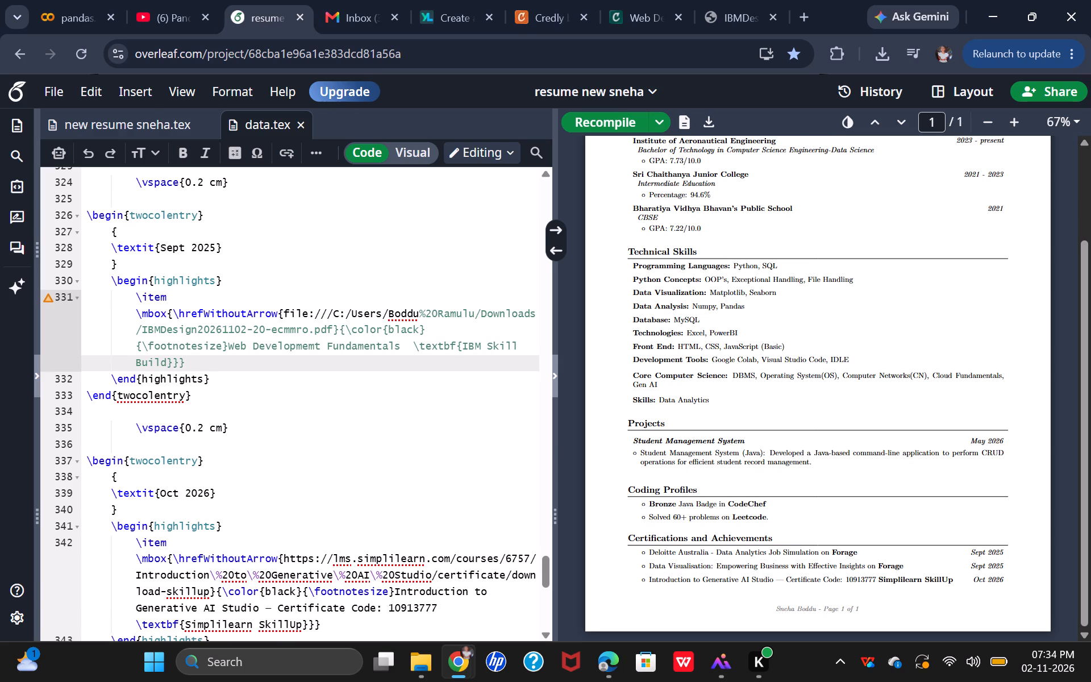
Recompile the resume with the edited IBM certificate entry.
{"action": "scroll", "coordinate": [269, 371], "scroll_direction": "down", "scroll_amount": 1}
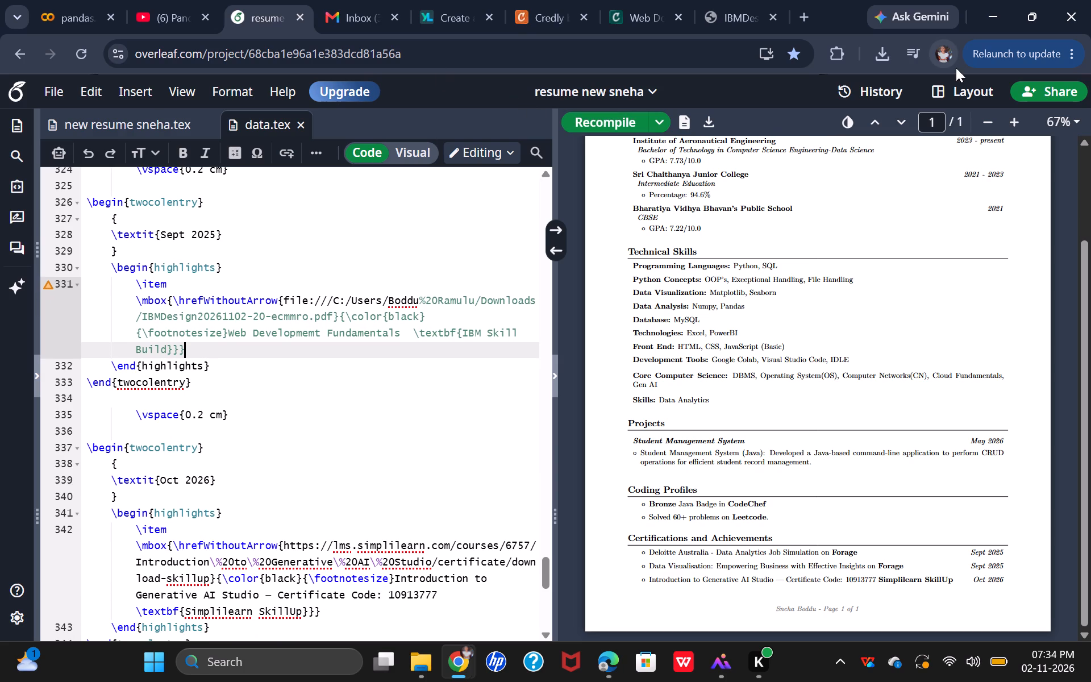
{"action": "left_click", "coordinate": [617, 128]}
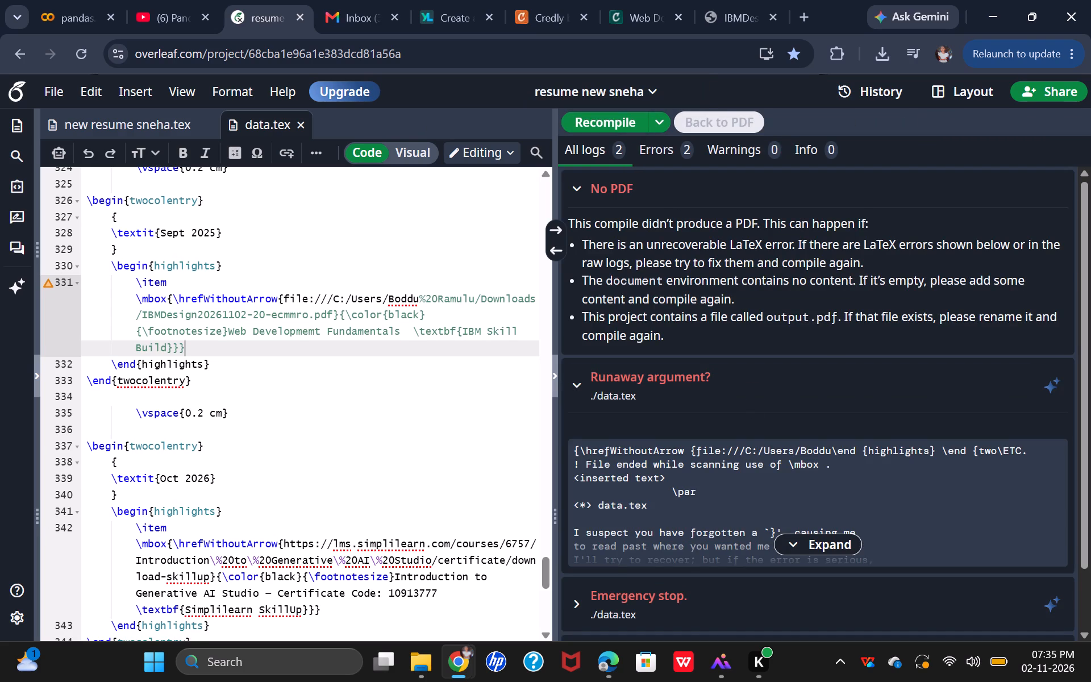
{"action": "scroll", "coordinate": [301, 312], "scroll_direction": "down", "scroll_amount": 1}
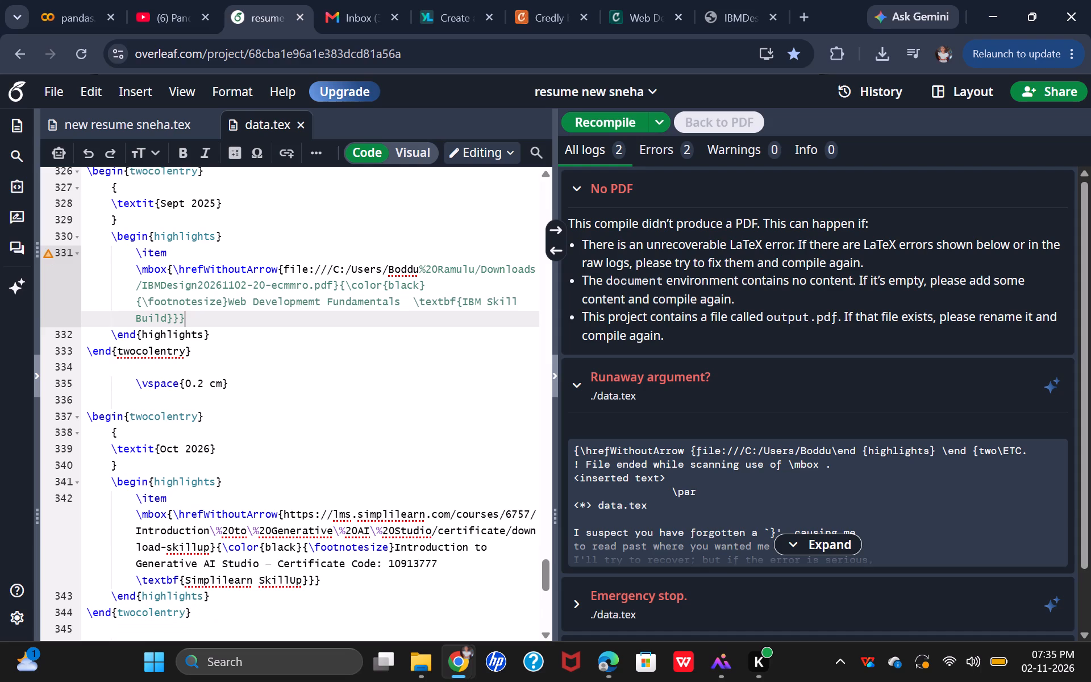
{"action": "scroll", "coordinate": [301, 312], "scroll_direction": "down", "scroll_amount": 2}
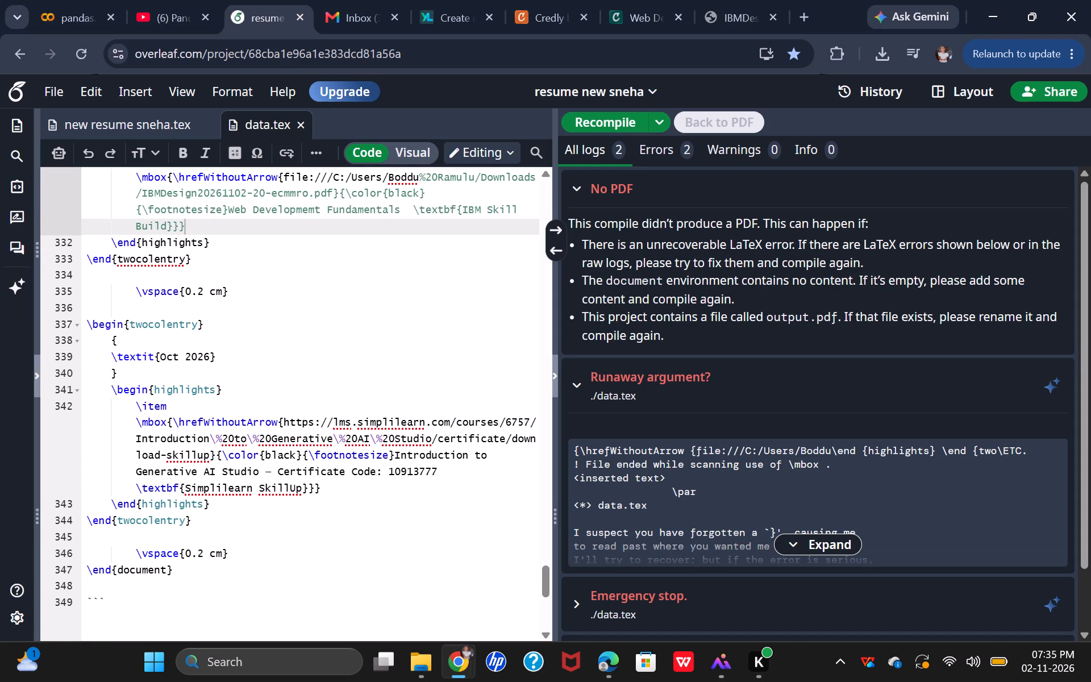
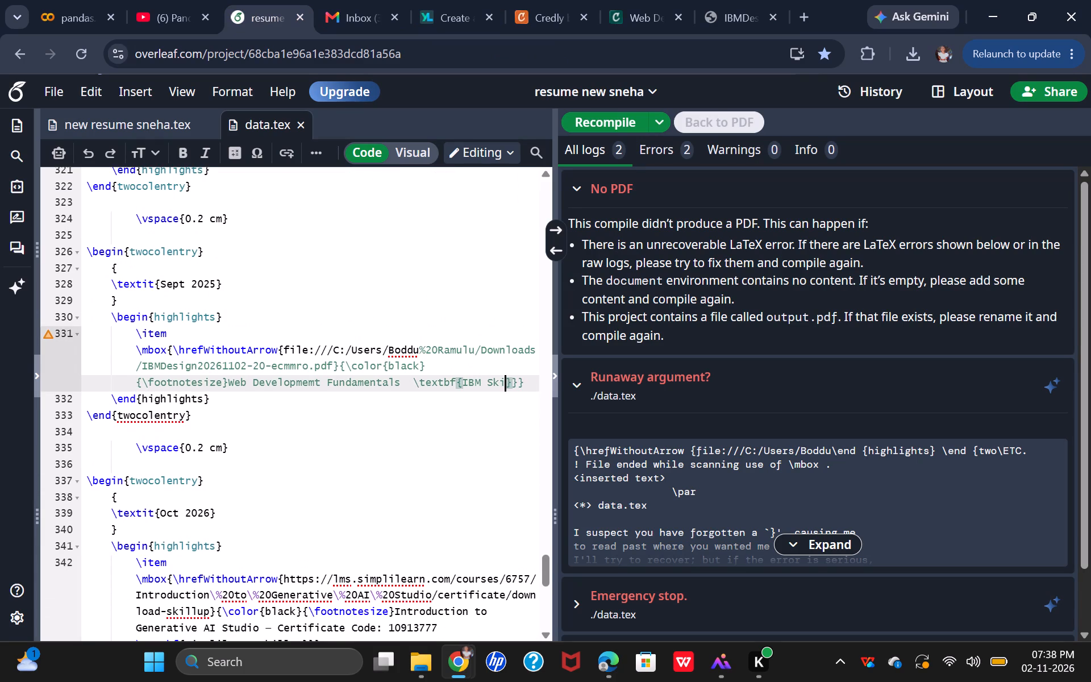
{"action": "key", "text": "ctrl+z"}
{"action": "key", "text": "ctrl+z"}
{"action": "key", "text": "ctrl+z"}
{"action": "key", "text": "ctrl+z"}
{"action": "key", "text": "ctrl+z"}
{"action": "key", "text": "ctrl+z"}
{"action": "key", "text": "ctrl+z"}
{"action": "key", "text": "ctrl+z"}
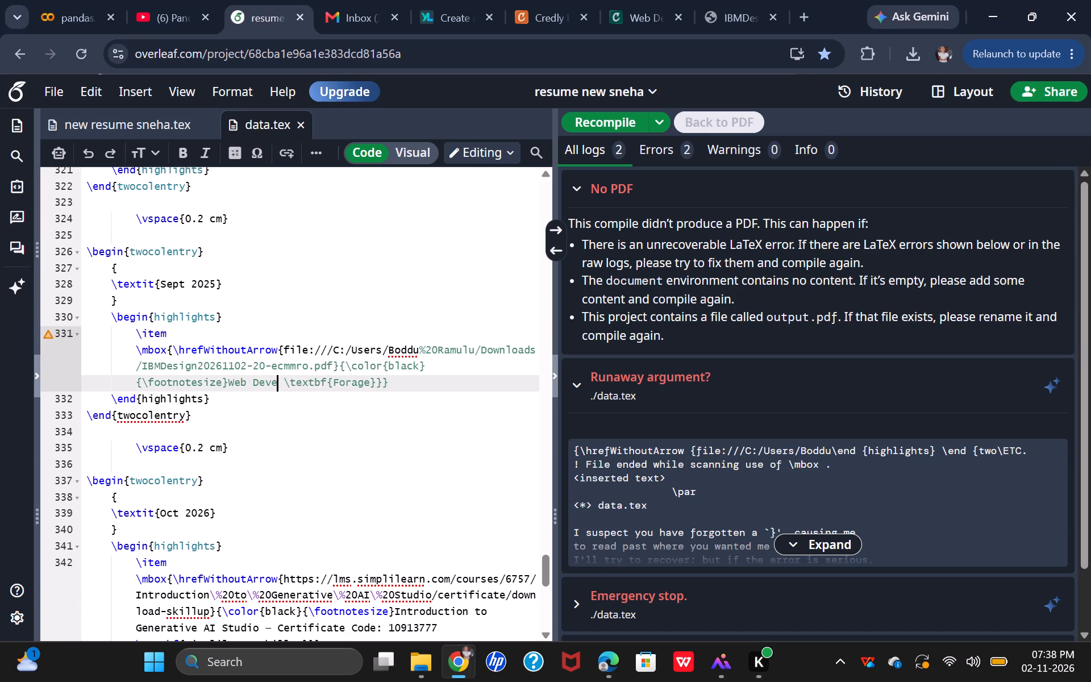
{"action": "key", "text": "ctrl+z"}
{"action": "key", "text": "ctrl+z"}
{"action": "key", "text": "ctrl+z"}
{"action": "key", "text": "ctrl+z"}
{"action": "key", "text": "ctrl+z"}
{"action": "key", "text": "ctrl+z"}
{"action": "key", "text": "ctrl+z"}
{"action": "key", "text": "ctrl+z"}
{"action": "key", "text": "ctrl+z"}
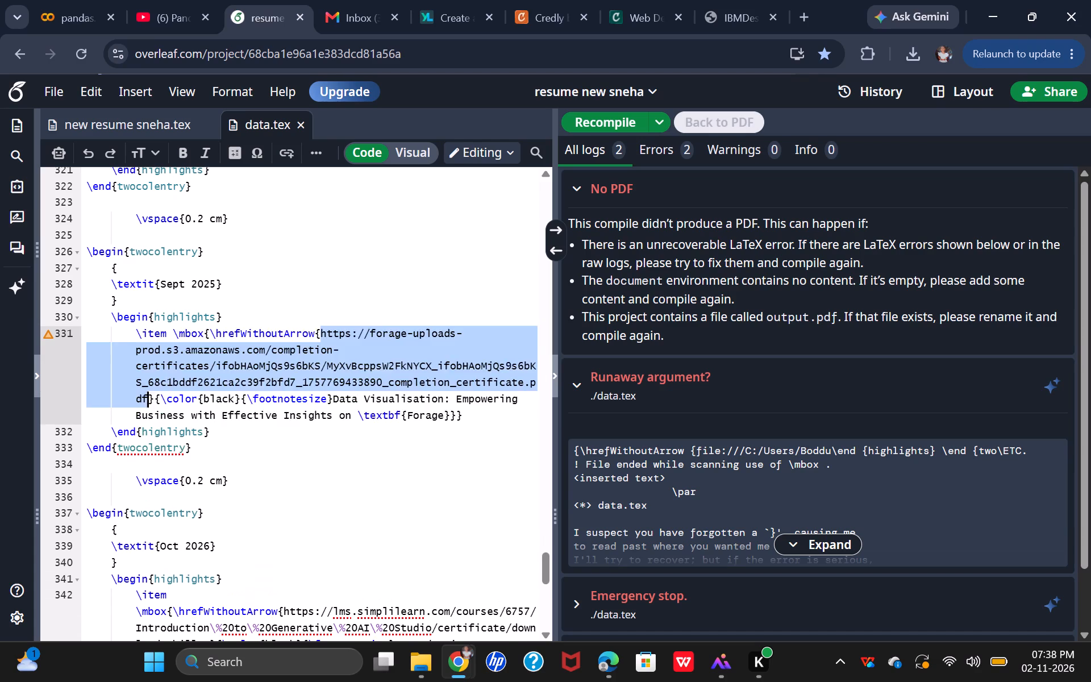
{"action": "key", "text": "ctrl+z"}
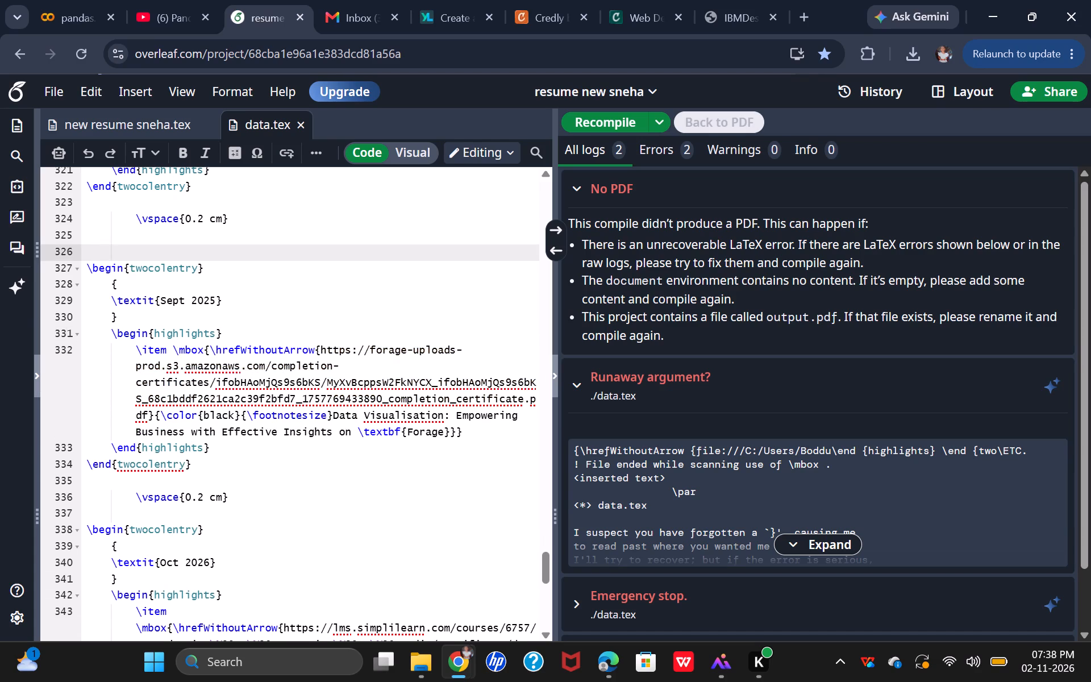
Duplicate the Sept 2025 Data Visualisation entry with its 0.2 cm spacing line, placing the copy above the Oct 2026 entry in data.tex.
{"action": "left_click_drag", "start_coordinate": [85, 264], "coordinate": [154, 359]}
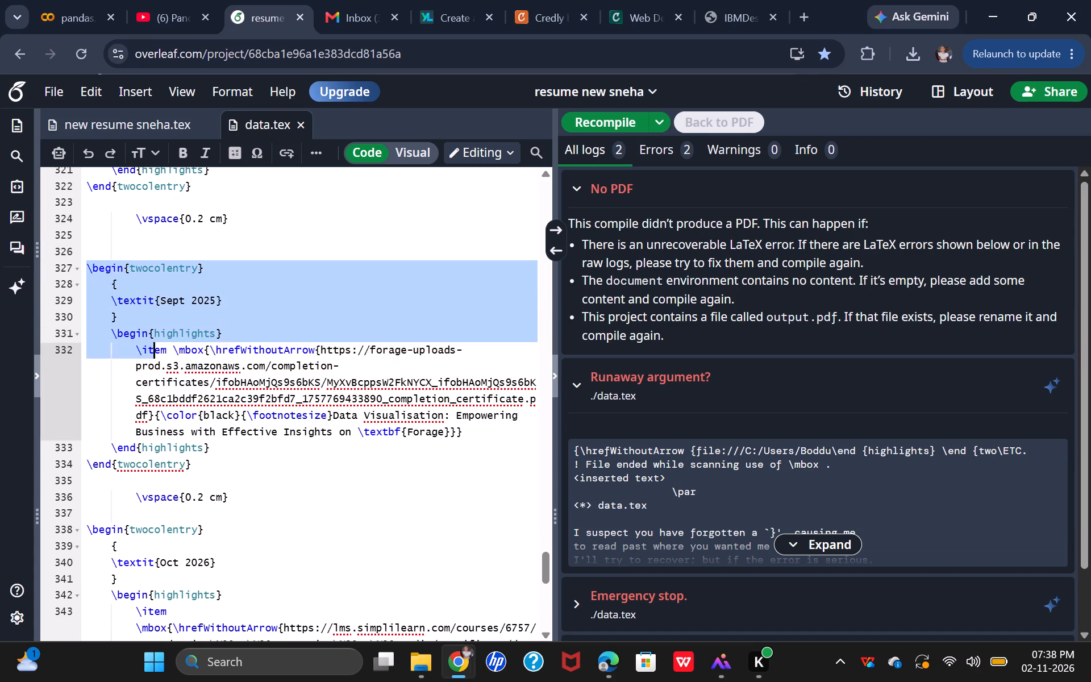
{"action": "left_click_drag", "start_coordinate": [154, 359], "coordinate": [238, 493]}
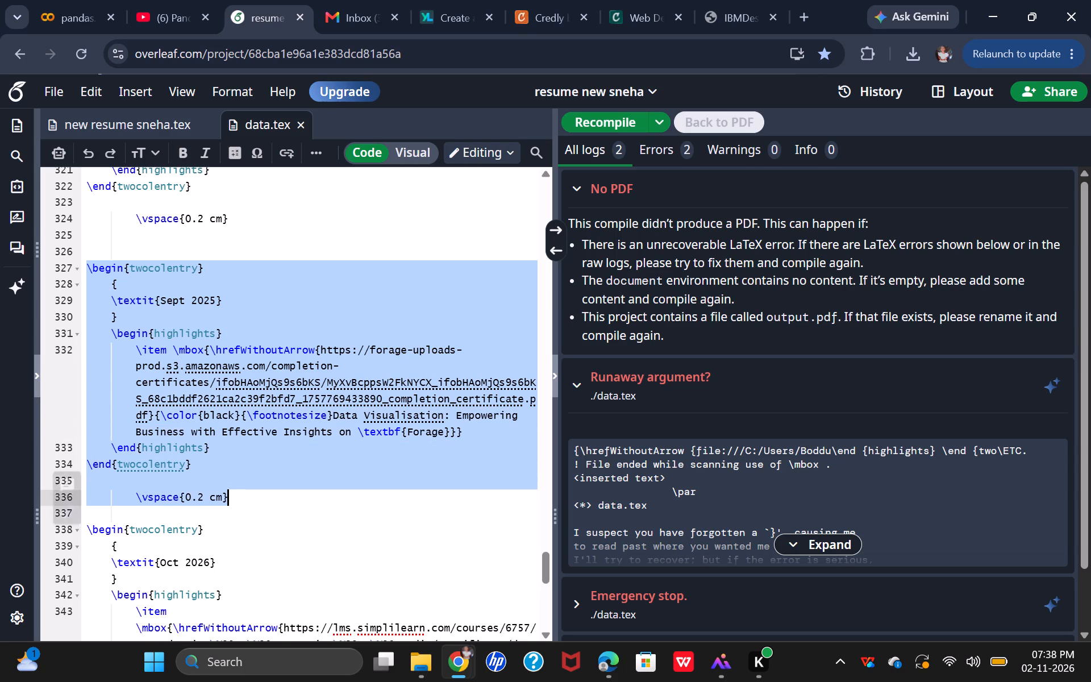
{"action": "scroll", "coordinate": [238, 493], "scroll_direction": "down", "scroll_amount": 1}
{"action": "key", "text": "ctrl+c"}
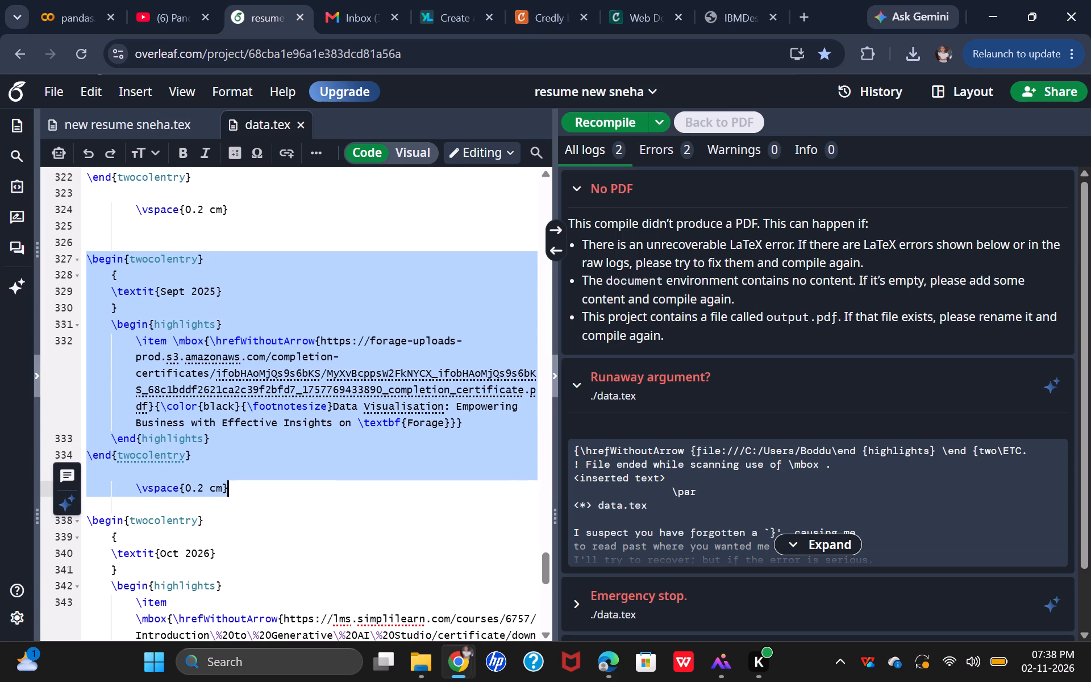
{"action": "left_click", "coordinate": [253, 511]}
{"action": "scroll", "coordinate": [253, 511], "scroll_direction": "down", "scroll_amount": 1}
{"action": "key", "text": "Return"}
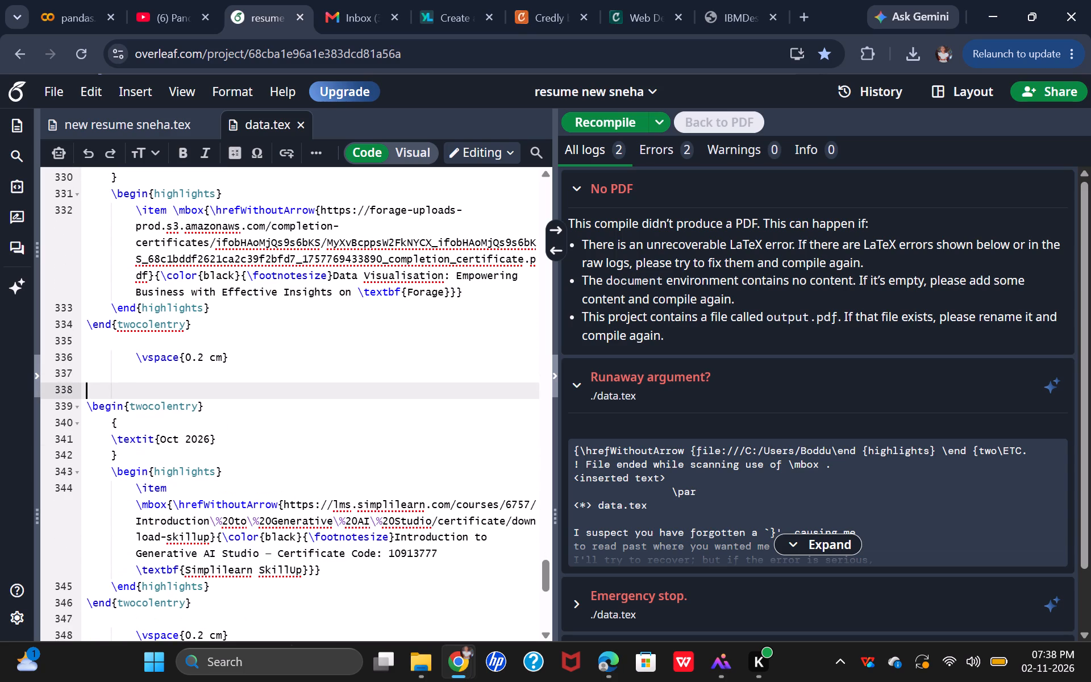
{"action": "key", "text": "ctrl+v"}
{"action": "key", "text": "Return"}
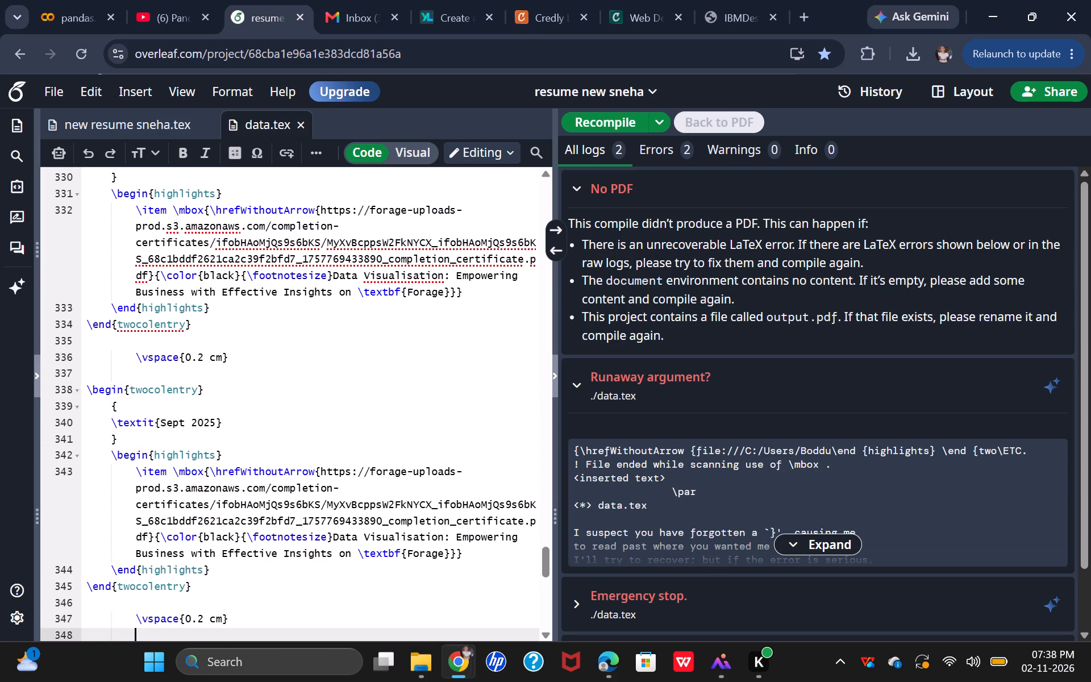
{"action": "key", "text": "Return"}
{"action": "scroll", "coordinate": [214, 261], "scroll_direction": "down", "scroll_amount": 1}
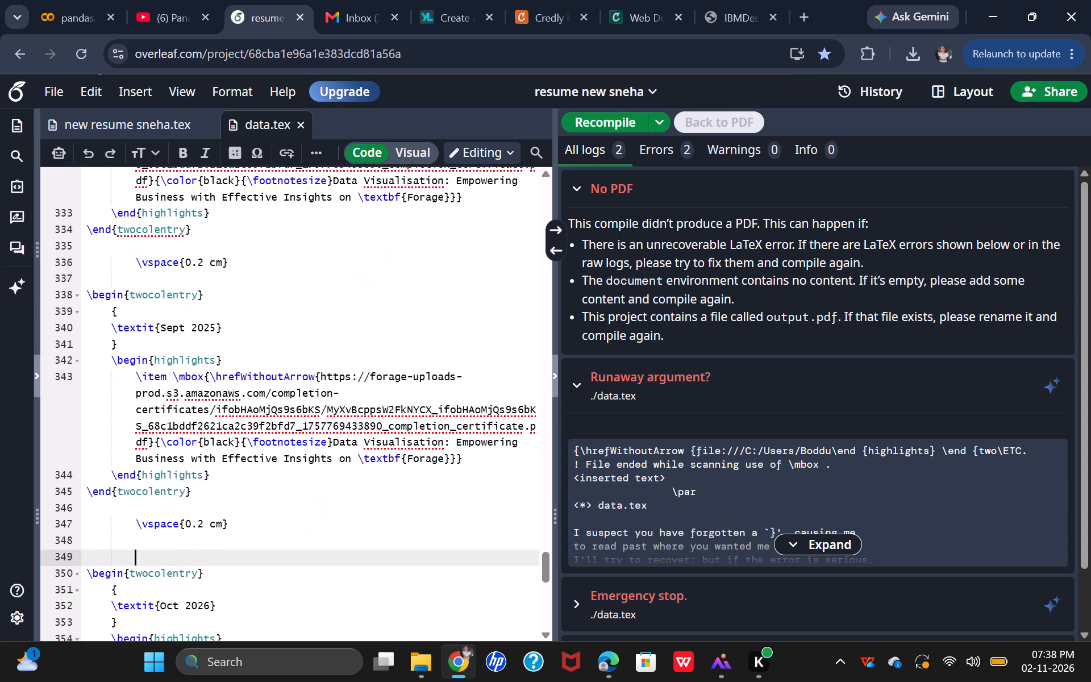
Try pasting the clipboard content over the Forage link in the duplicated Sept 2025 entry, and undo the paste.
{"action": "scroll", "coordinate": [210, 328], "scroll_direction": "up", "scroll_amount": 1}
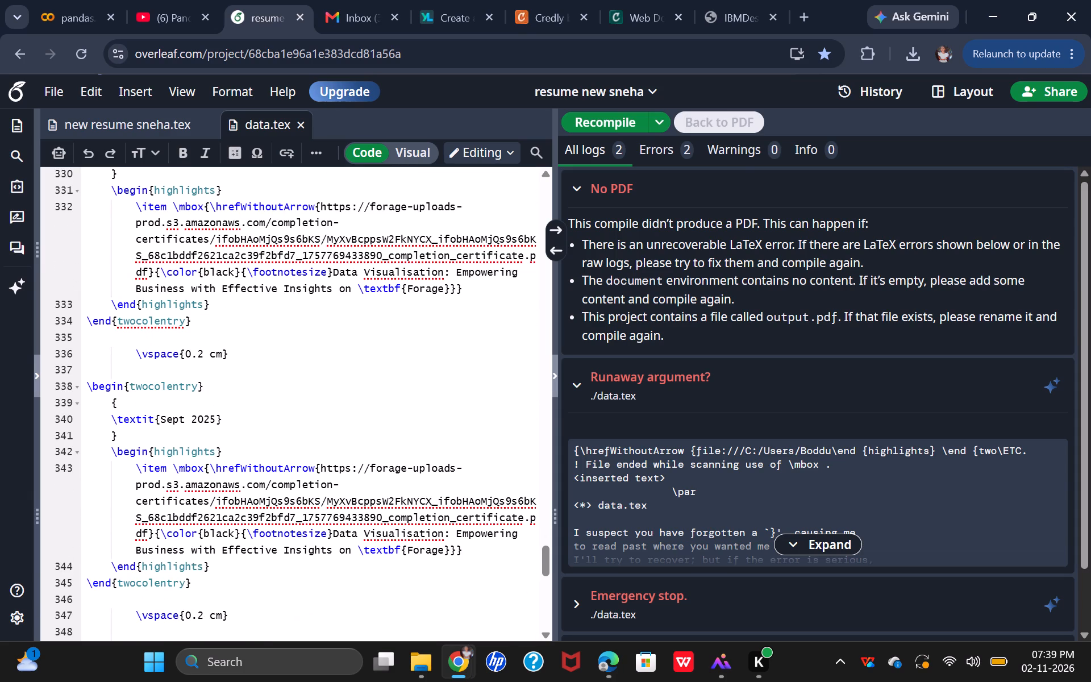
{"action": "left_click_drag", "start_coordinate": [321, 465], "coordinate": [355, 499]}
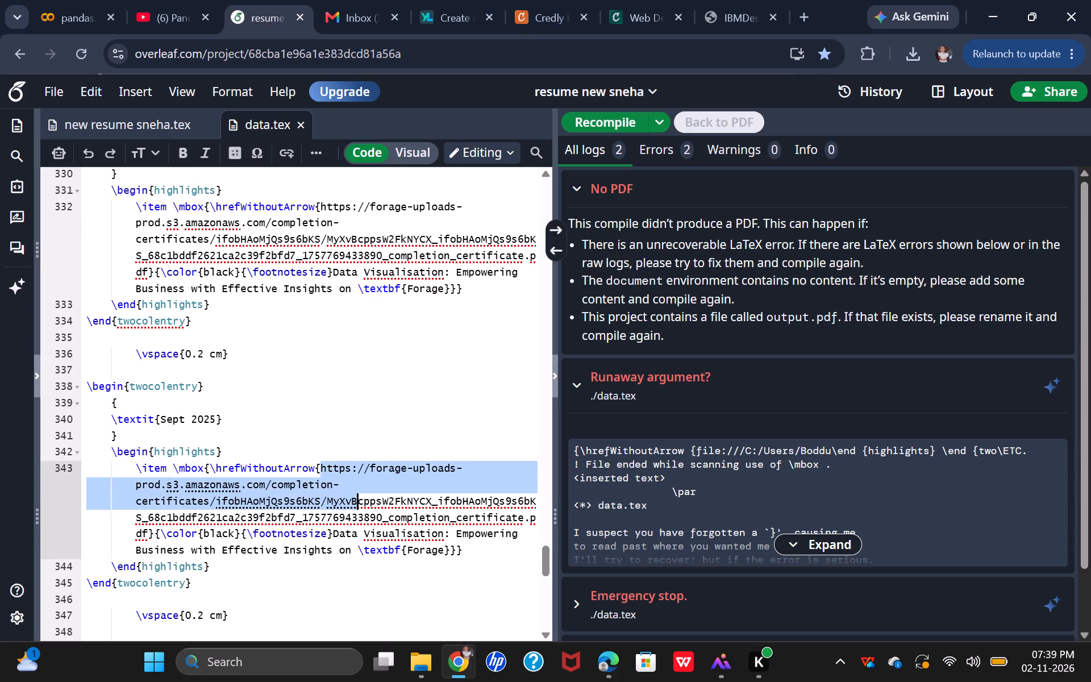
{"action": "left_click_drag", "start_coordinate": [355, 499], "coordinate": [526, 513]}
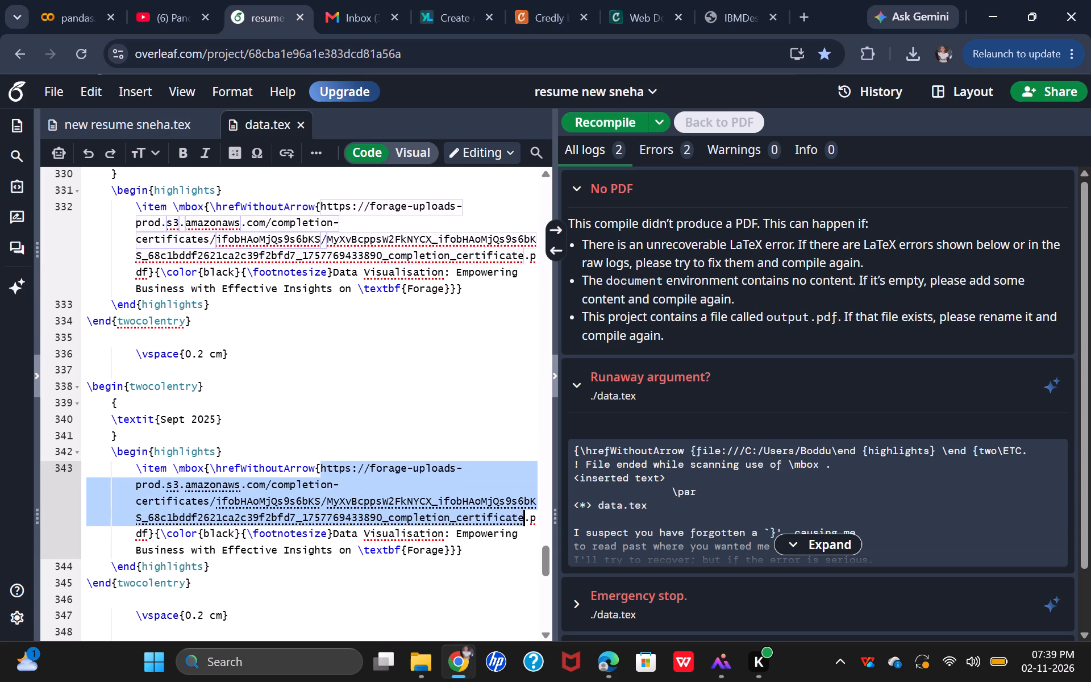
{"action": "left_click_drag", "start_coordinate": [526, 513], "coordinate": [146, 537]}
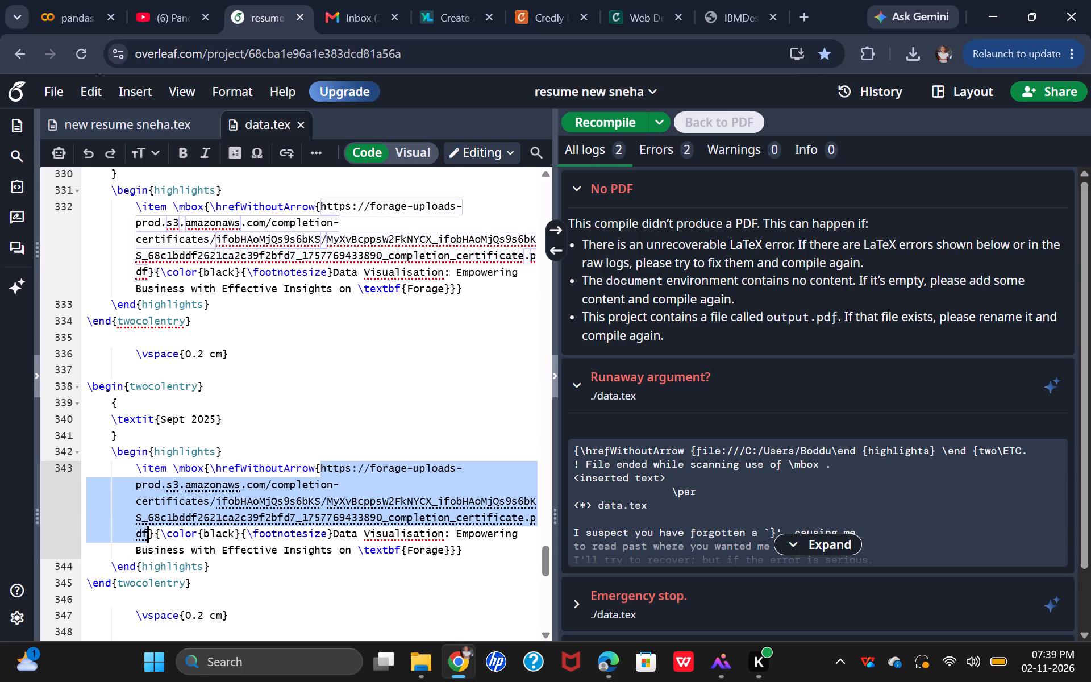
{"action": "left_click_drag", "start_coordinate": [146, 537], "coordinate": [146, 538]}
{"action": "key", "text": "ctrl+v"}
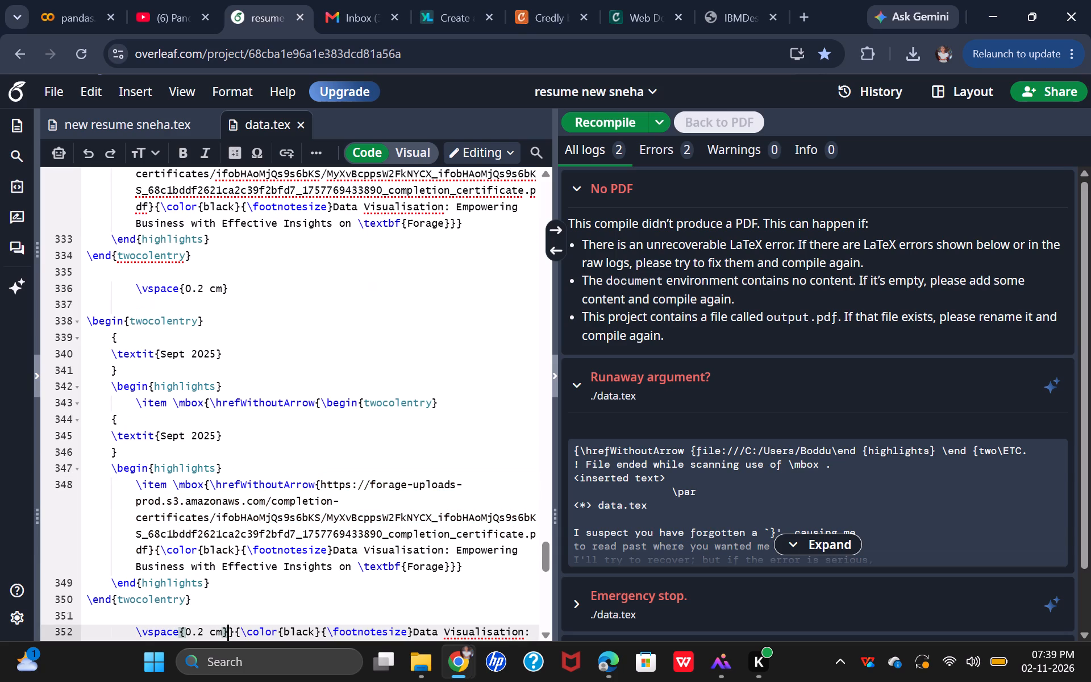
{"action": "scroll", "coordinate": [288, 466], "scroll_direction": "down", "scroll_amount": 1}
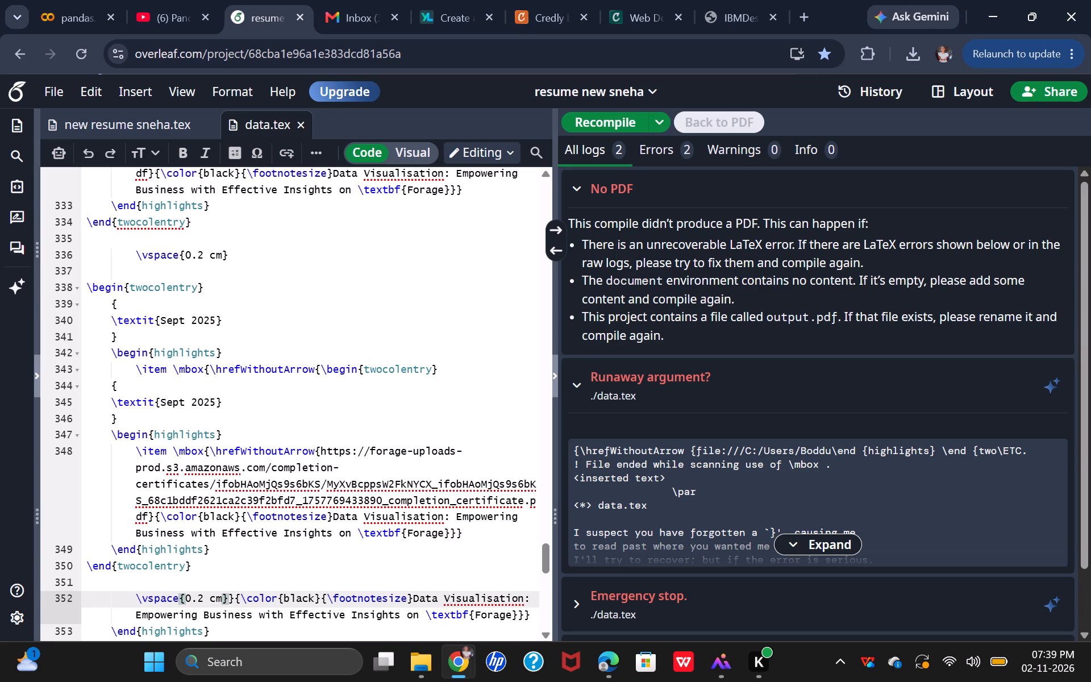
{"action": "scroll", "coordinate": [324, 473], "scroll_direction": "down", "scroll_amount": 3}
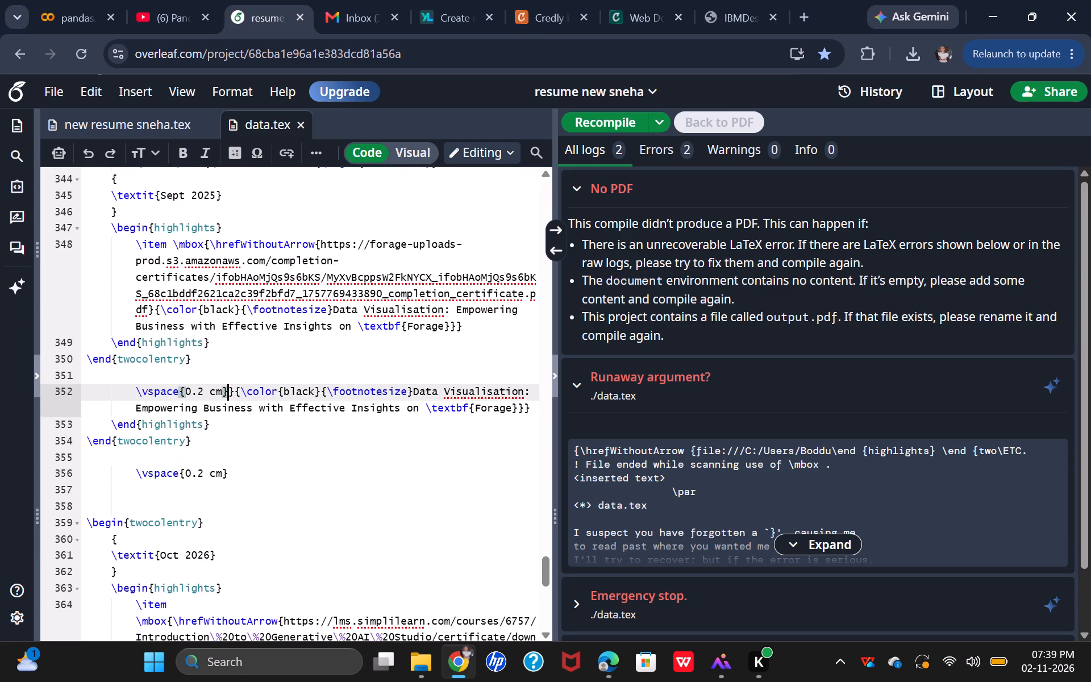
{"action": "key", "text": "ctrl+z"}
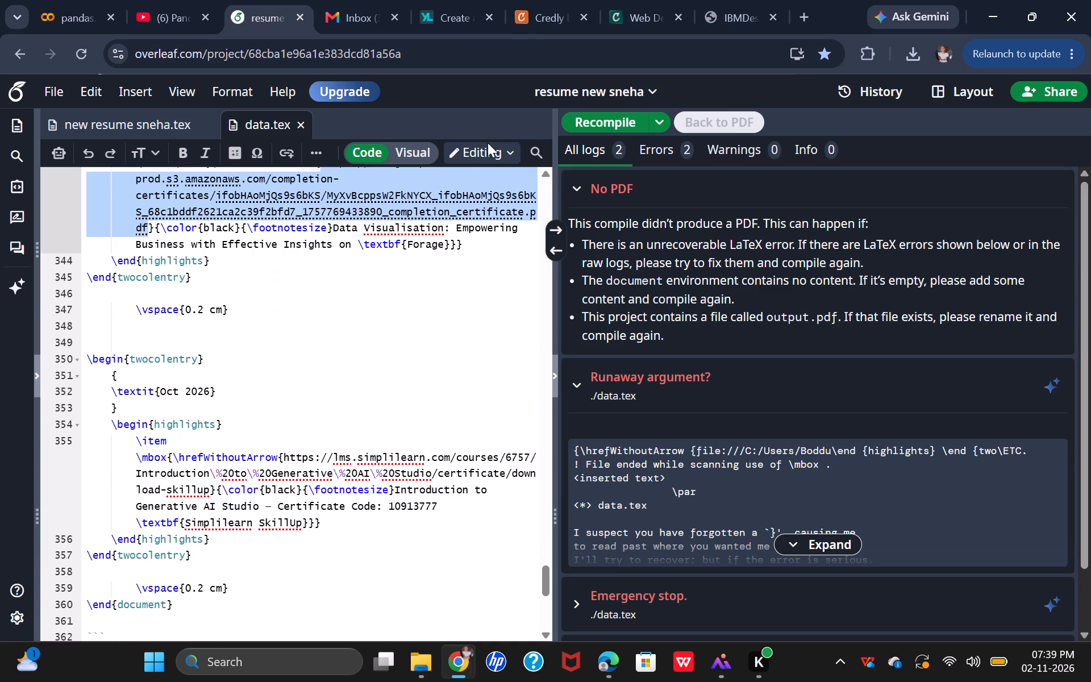
Replace the Forage link in the duplicated entry with the IBM certificate PDF's local file address copied from its browser tab, followed by a space.
{"action": "scroll", "coordinate": [361, 246], "scroll_direction": "up", "scroll_amount": 7}
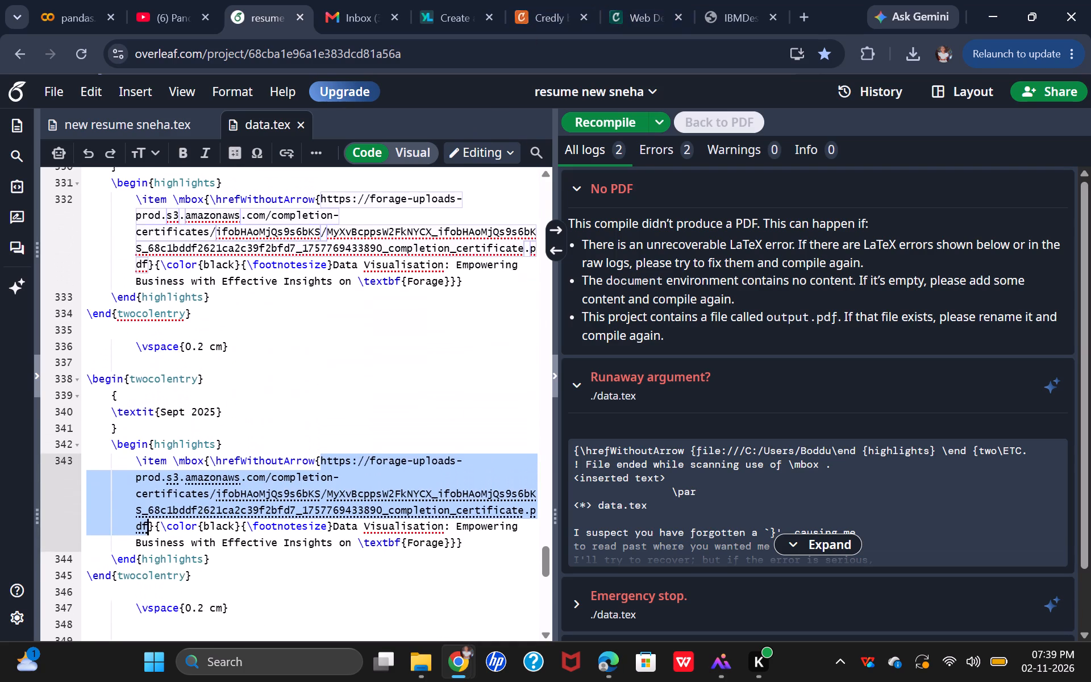
{"action": "scroll", "coordinate": [361, 246], "scroll_direction": "up", "scroll_amount": 1}
{"action": "scroll", "coordinate": [361, 246], "scroll_direction": "down", "scroll_amount": 4}
{"action": "key", "text": "BackSpace"}
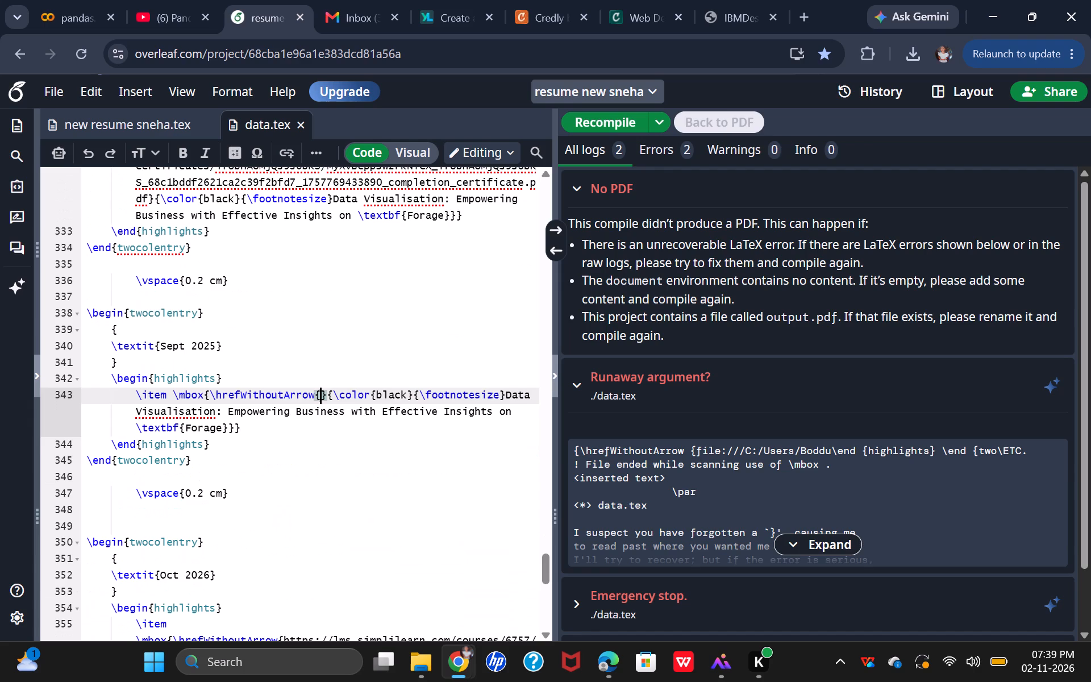
{"action": "left_click", "coordinate": [717, 6]}
{"action": "left_click", "coordinate": [639, 51]}
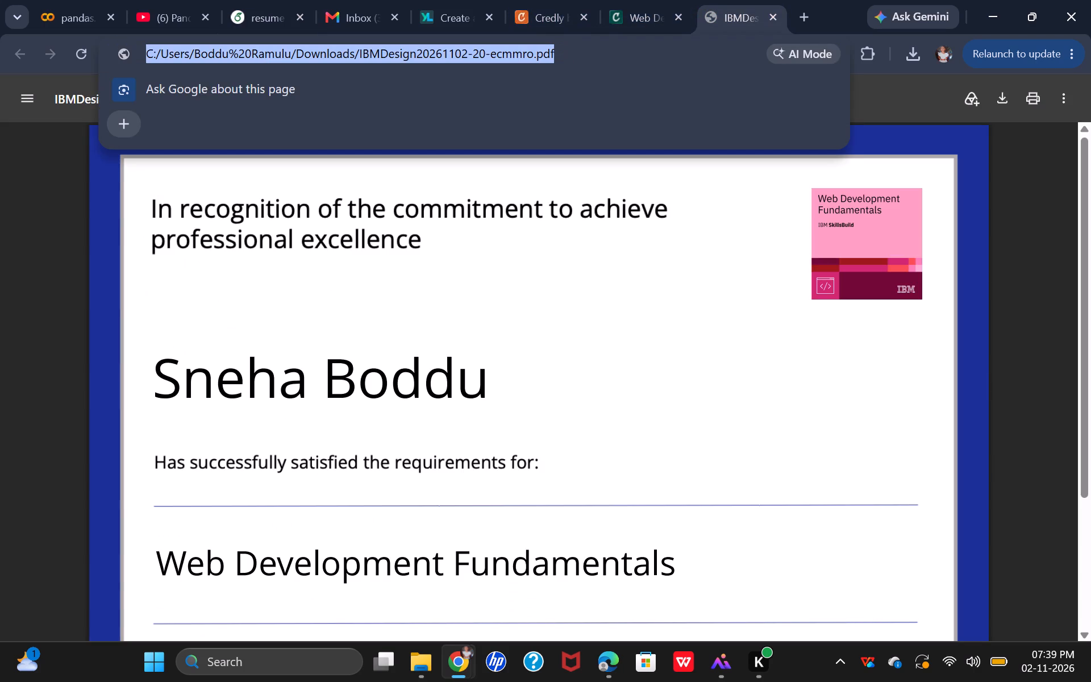
{"action": "key", "text": "ctrl+c"}
{"action": "left_click", "coordinate": [520, 235]}
{"action": "left_click", "coordinate": [214, 0]}
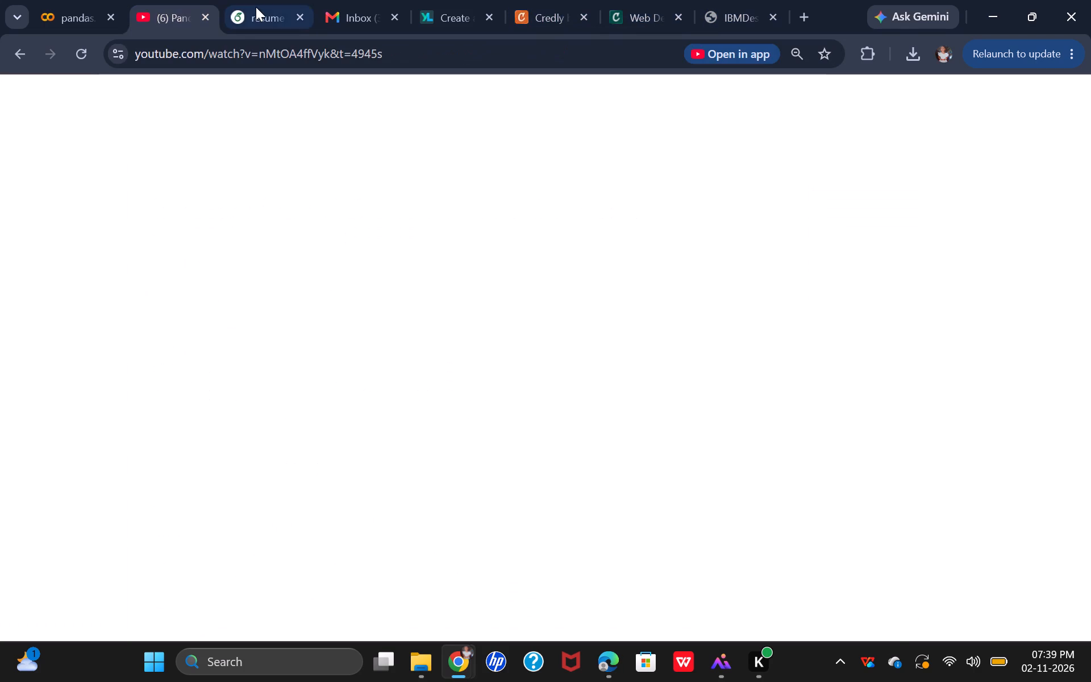
{"action": "left_click", "coordinate": [256, 7]}
{"action": "key", "text": "ctrl+v"}
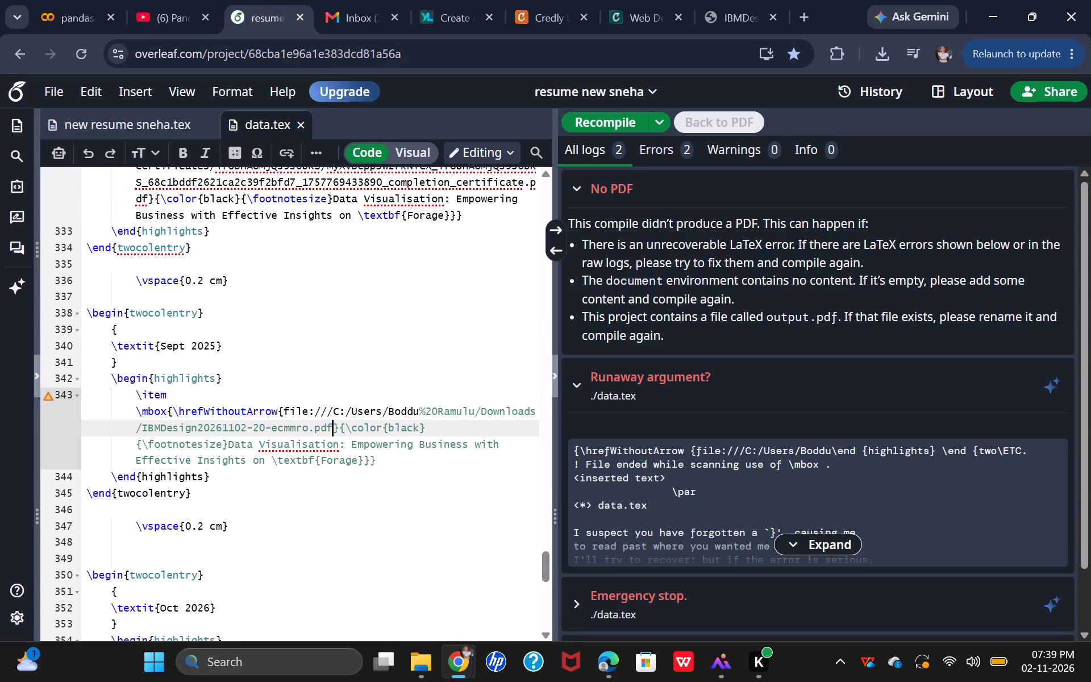
{"action": "scroll", "coordinate": [356, 472], "scroll_direction": "down", "scroll_amount": 1}
{"action": "key", "text": "space"}
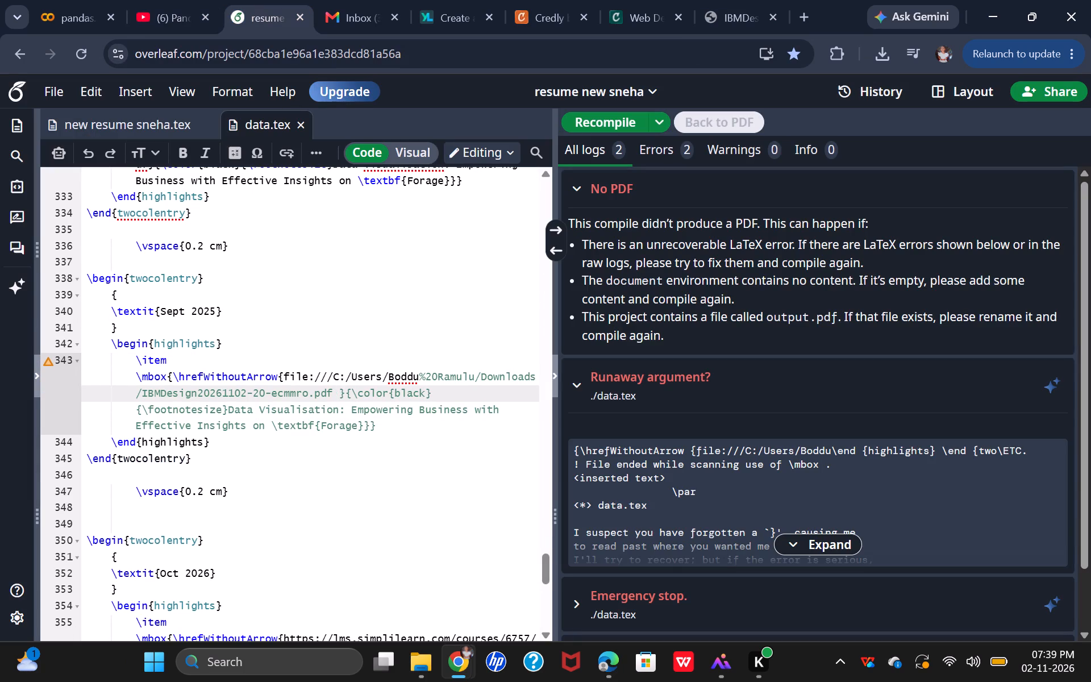
Check the IBM certificate PDF for the course title and issuer, and return to the Overleaf resume.
{"action": "left_click", "coordinate": [739, 0]}
{"action": "scroll", "coordinate": [474, 434], "scroll_direction": "down", "scroll_amount": 1}
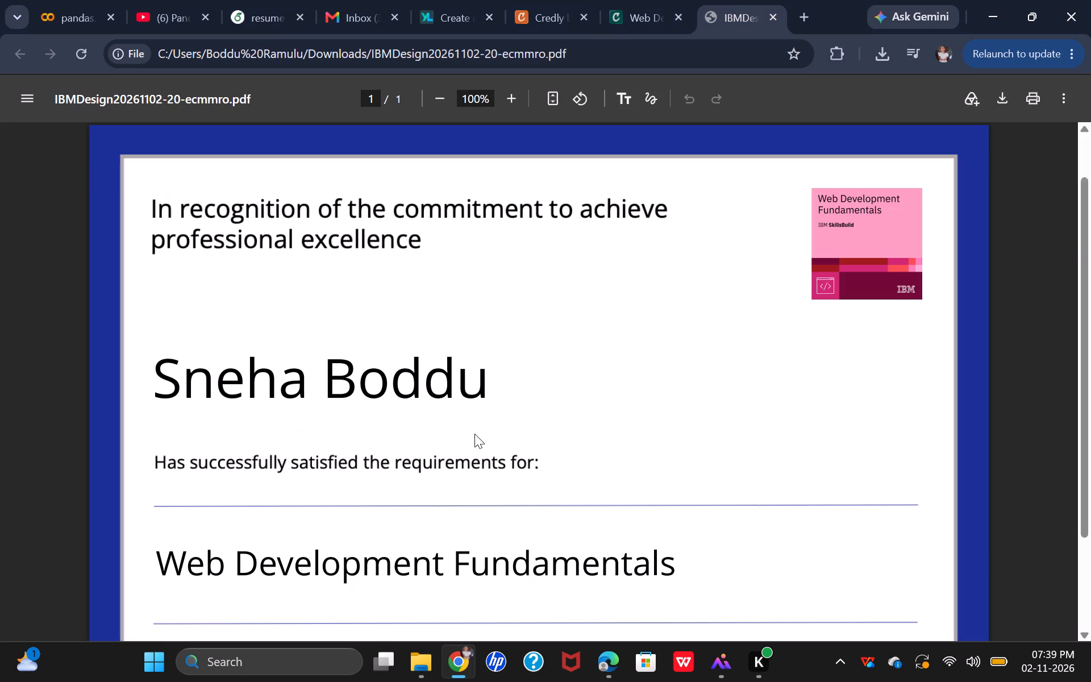
{"action": "scroll", "coordinate": [474, 434], "scroll_direction": "down", "scroll_amount": 1}
{"action": "scroll", "coordinate": [474, 434], "scroll_direction": "up", "scroll_amount": 3}
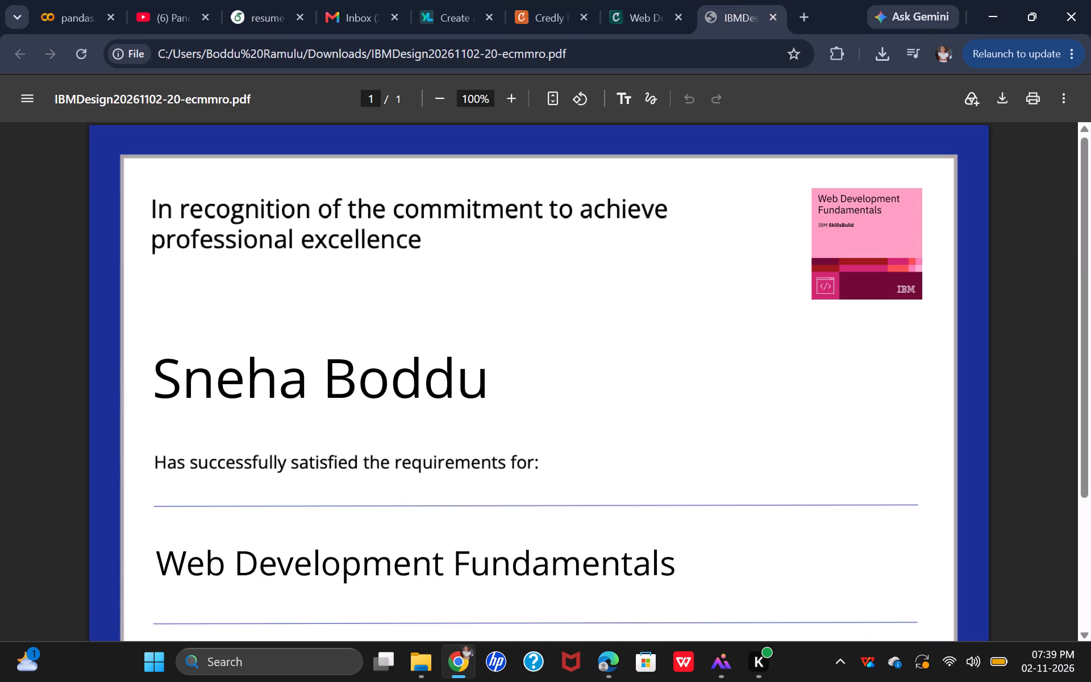
{"action": "scroll", "coordinate": [444, 352], "scroll_direction": "down", "scroll_amount": 3}
{"action": "scroll", "coordinate": [444, 352], "scroll_direction": "up", "scroll_amount": 3}
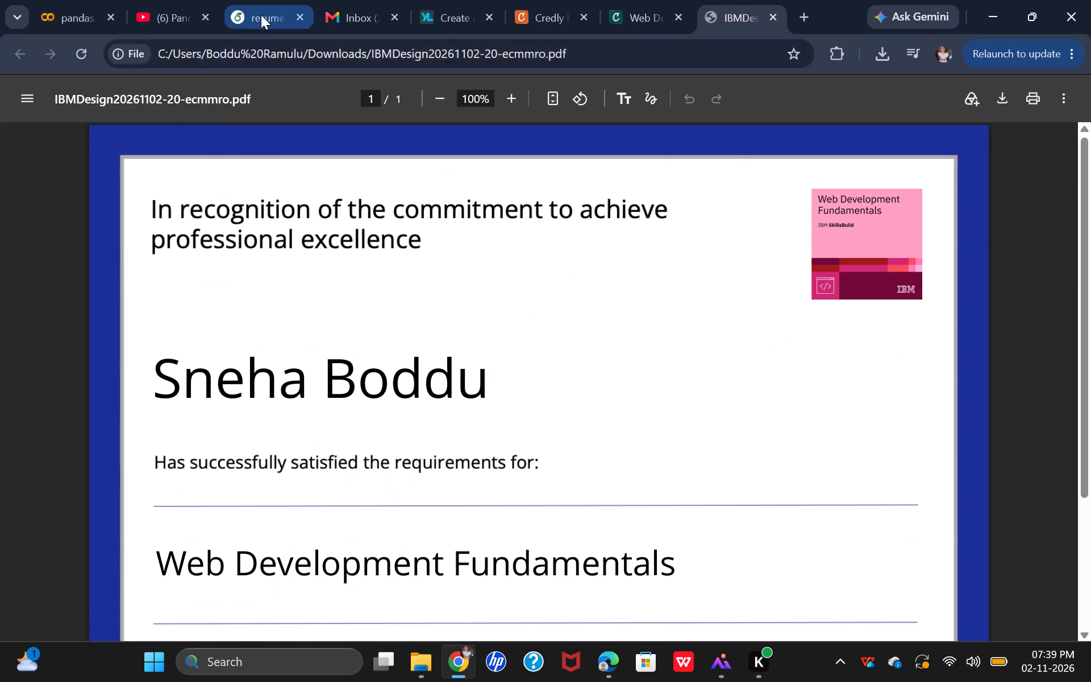
{"action": "left_click", "coordinate": [261, 15]}
Replace the duplicated entry's Data Visualisation title text with "Web Development Fundamentals on".
{"action": "scroll", "coordinate": [366, 320], "scroll_direction": "down", "scroll_amount": 1}
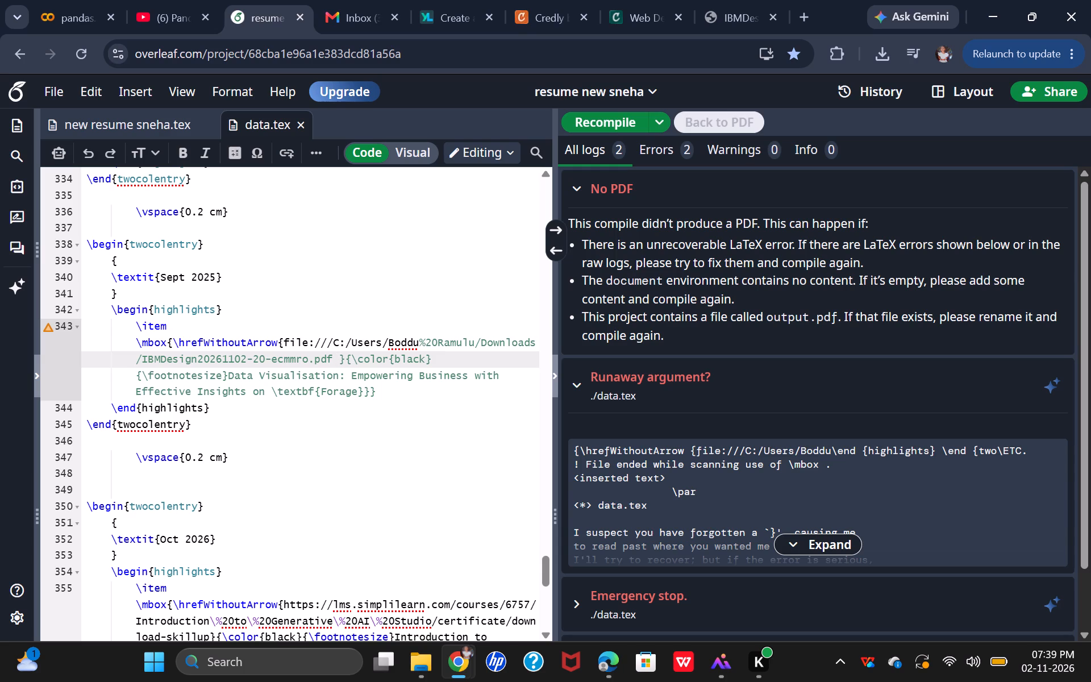
{"action": "left_click_drag", "start_coordinate": [230, 373], "coordinate": [264, 387]}
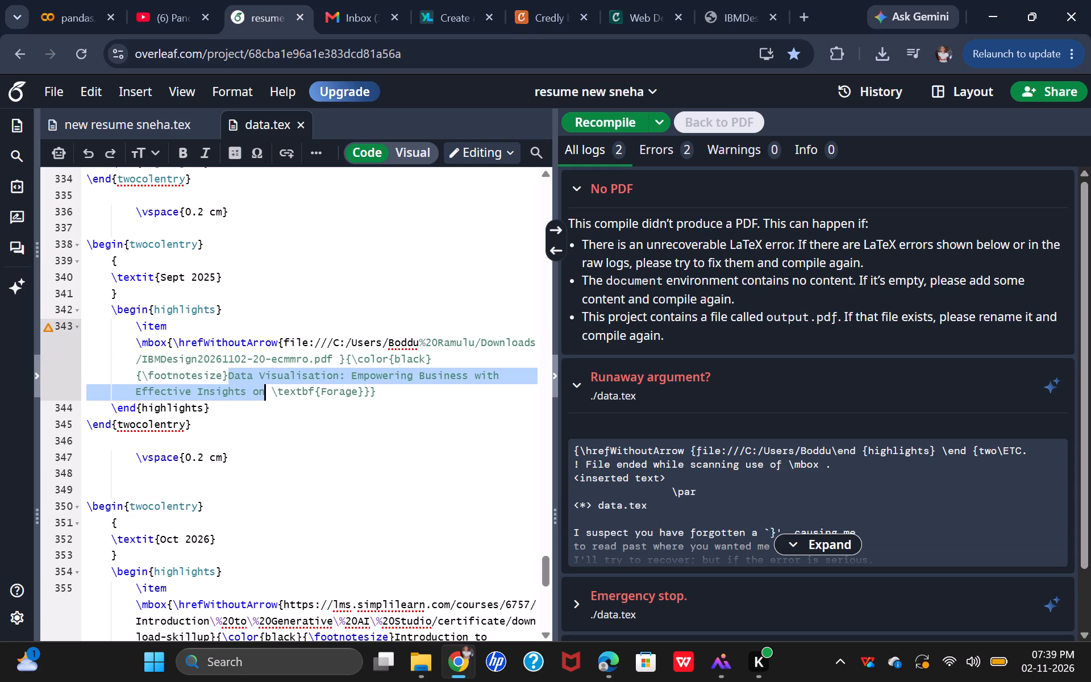
{"action": "left_click_drag", "start_coordinate": [264, 387], "coordinate": [265, 389]}
{"action": "type", "text": "WE"}
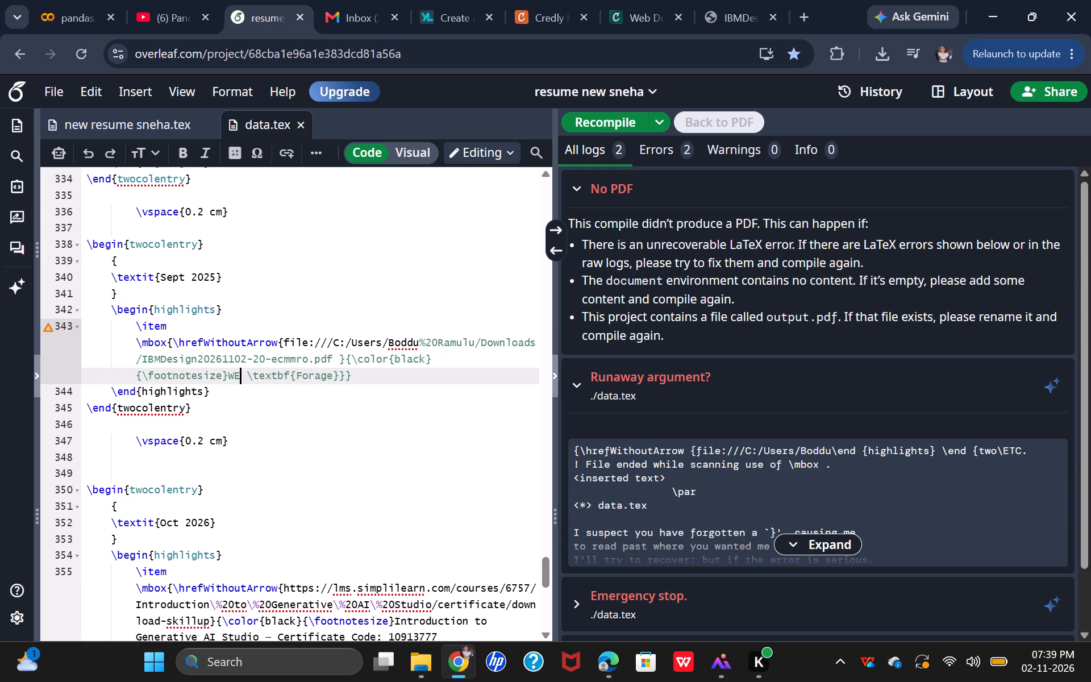
{"action": "type", "text": "B"}
{"action": "key", "text": "space"}
{"action": "key", "text": "BackSpace"}
{"action": "key", "text": "BackSpace"}
{"action": "key", "text": "BackSpace"}
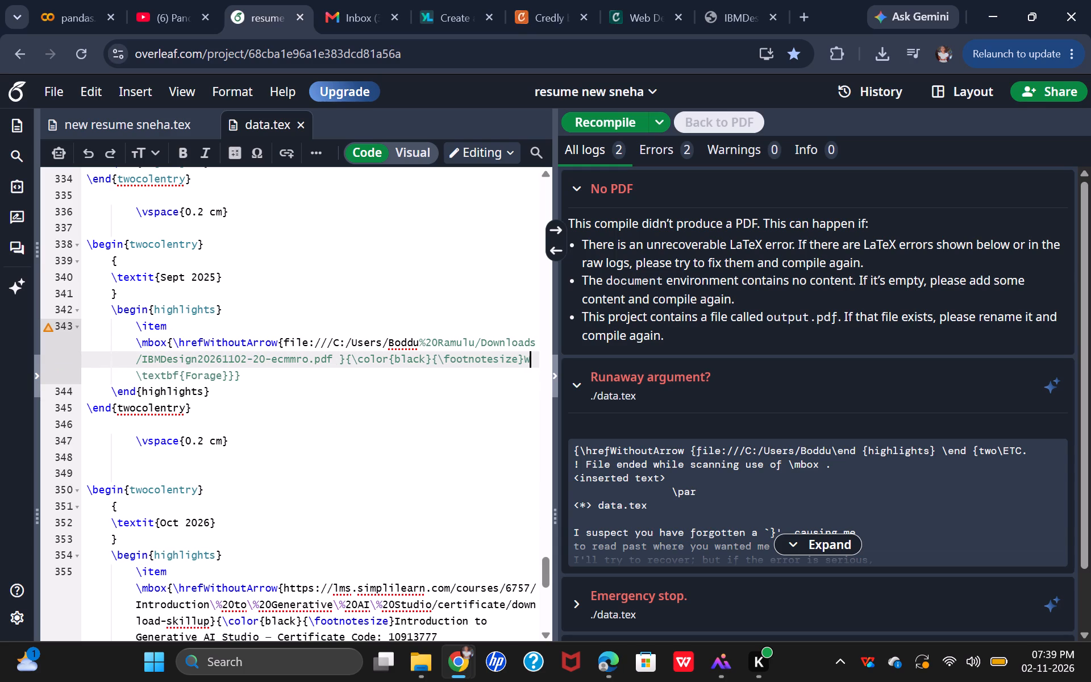
{"action": "type", "text": "eb Deve"}
{"action": "type", "text": "lopment"}
{"action": "key", "text": "space"}
{"action": "type", "text": "Fundamne"}
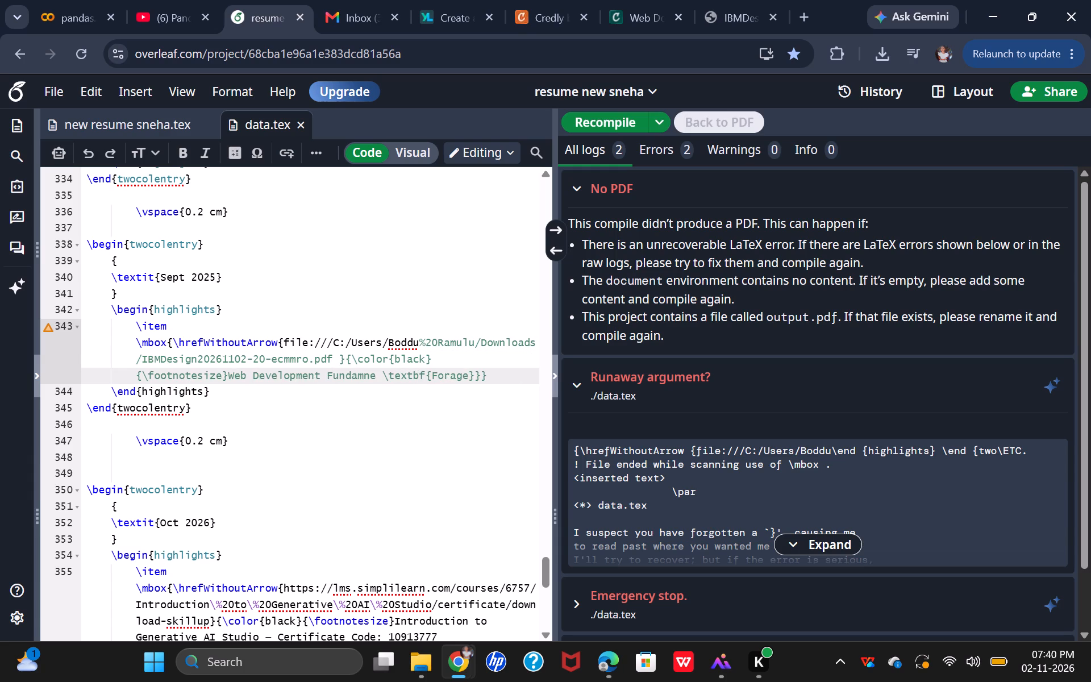
{"action": "key", "text": "BackSpace"}
{"action": "key", "text": "BackSpace"}
{"action": "type", "text": "entals"}
{"action": "key", "text": "space"}
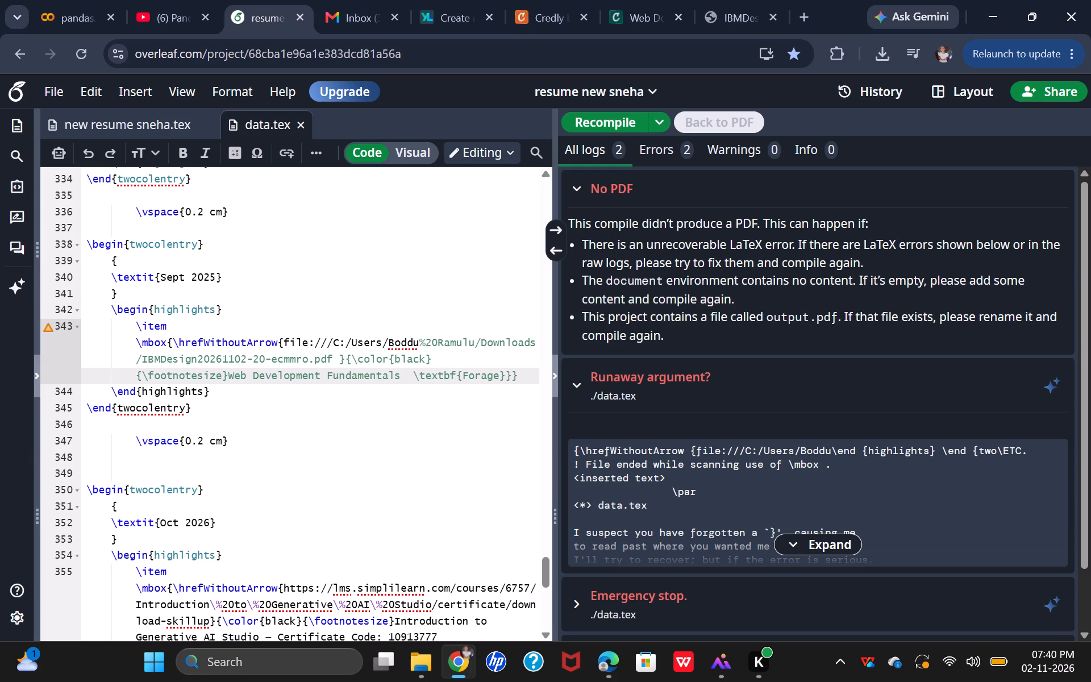
{"action": "type", "text": "on"}
{"action": "key", "text": "space"}
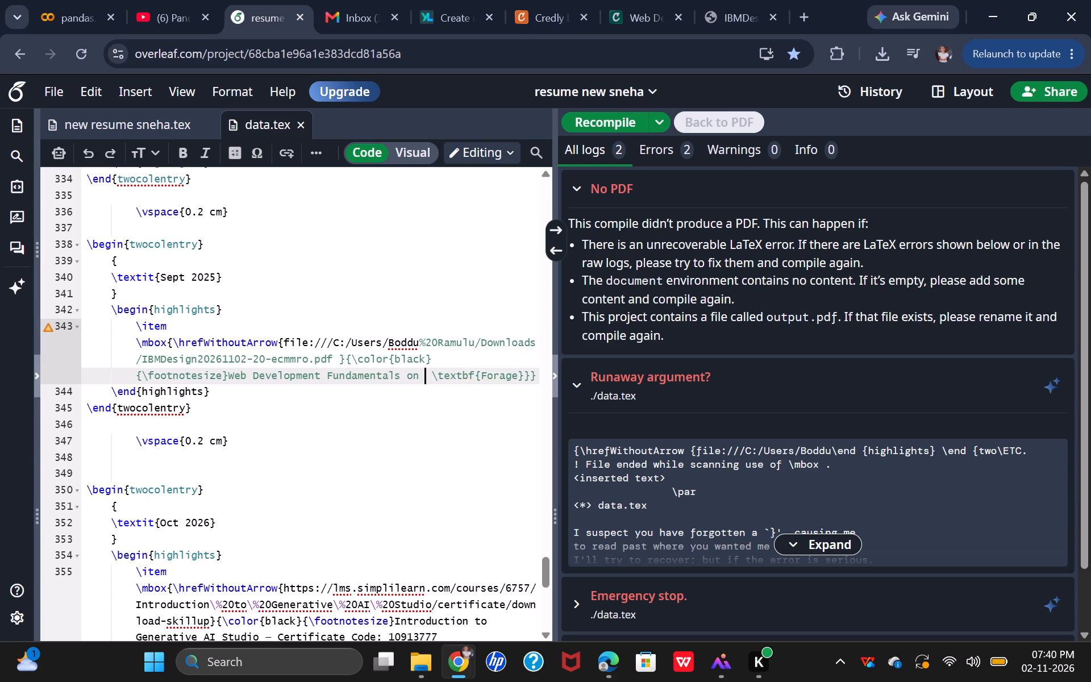
Replace the bold provider name Forage in the duplicated entry with "IBM SkillBUild".
{"action": "left_click_drag", "start_coordinate": [519, 372], "coordinate": [490, 373]}
{"action": "left_click_drag", "start_coordinate": [490, 373], "coordinate": [482, 373]}
{"action": "type", "text": "IBM"}
{"action": "key", "text": "space"}
{"action": "type", "text": "SkillBUi"}
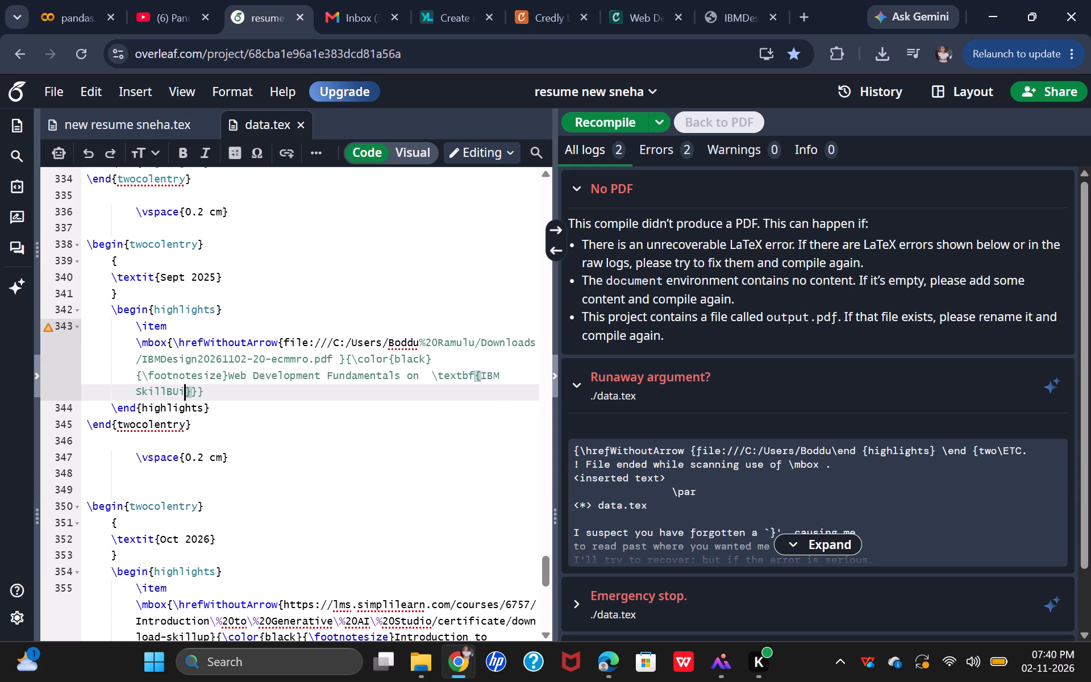
{"action": "key", "text": "BackSpace"}
{"action": "type", "text": "ild"}
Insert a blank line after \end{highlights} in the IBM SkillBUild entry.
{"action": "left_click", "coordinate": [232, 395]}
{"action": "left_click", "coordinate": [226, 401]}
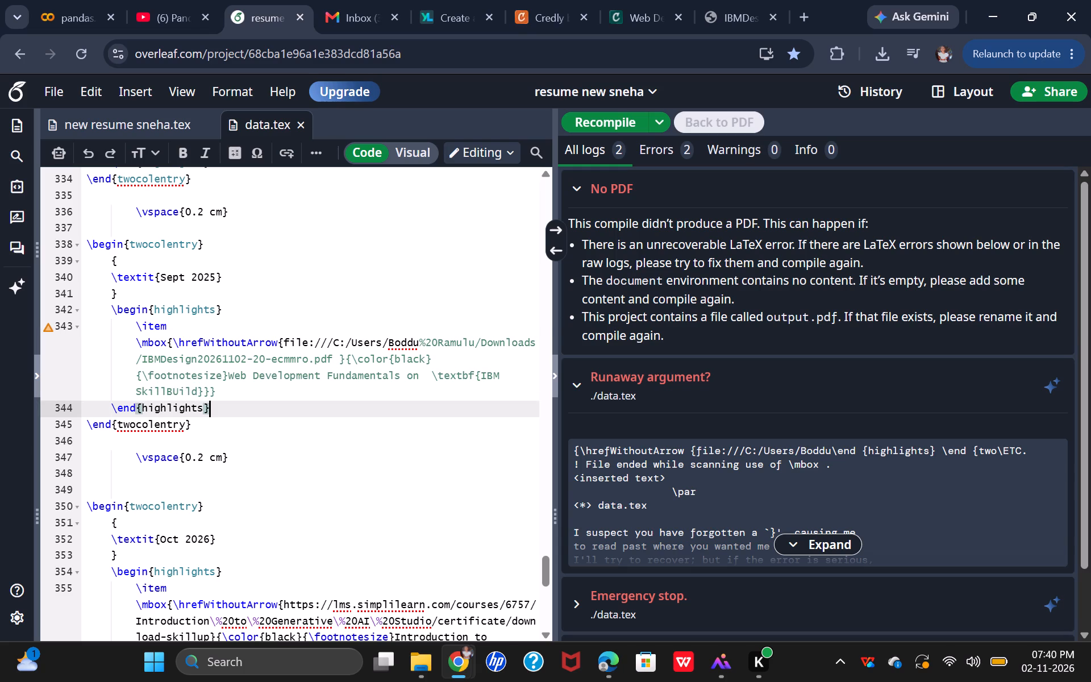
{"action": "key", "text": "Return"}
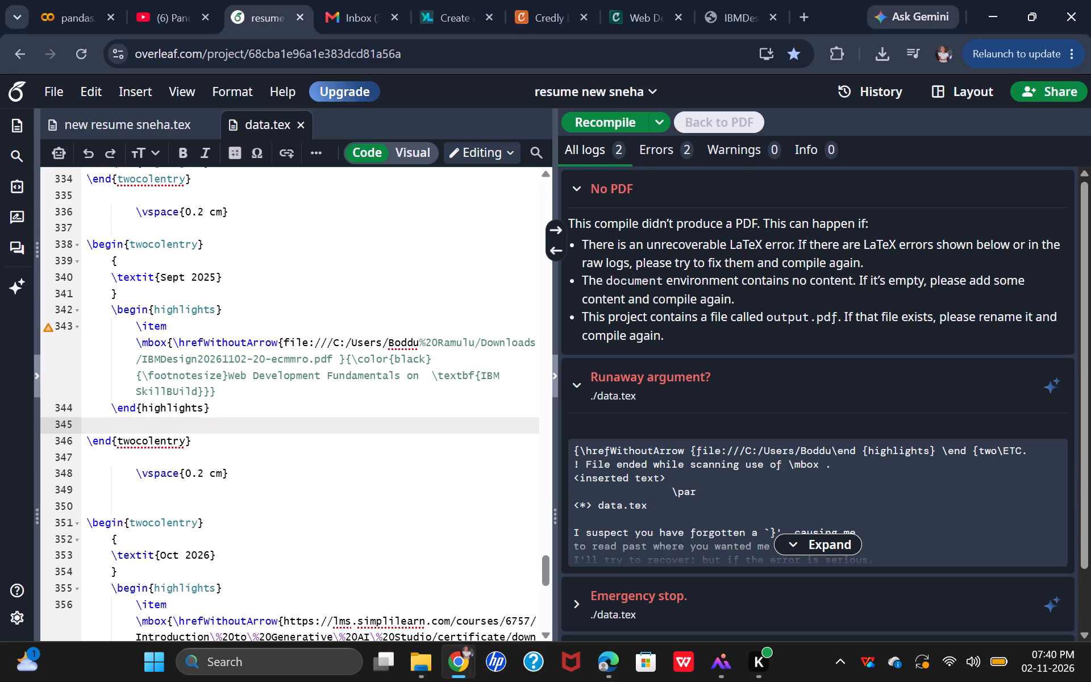
Compare the IBM SkillBUild entry's LaTeX structure with the Data Visualisation entry above it.
{"action": "scroll", "coordinate": [158, 262], "scroll_direction": "up", "scroll_amount": 1}
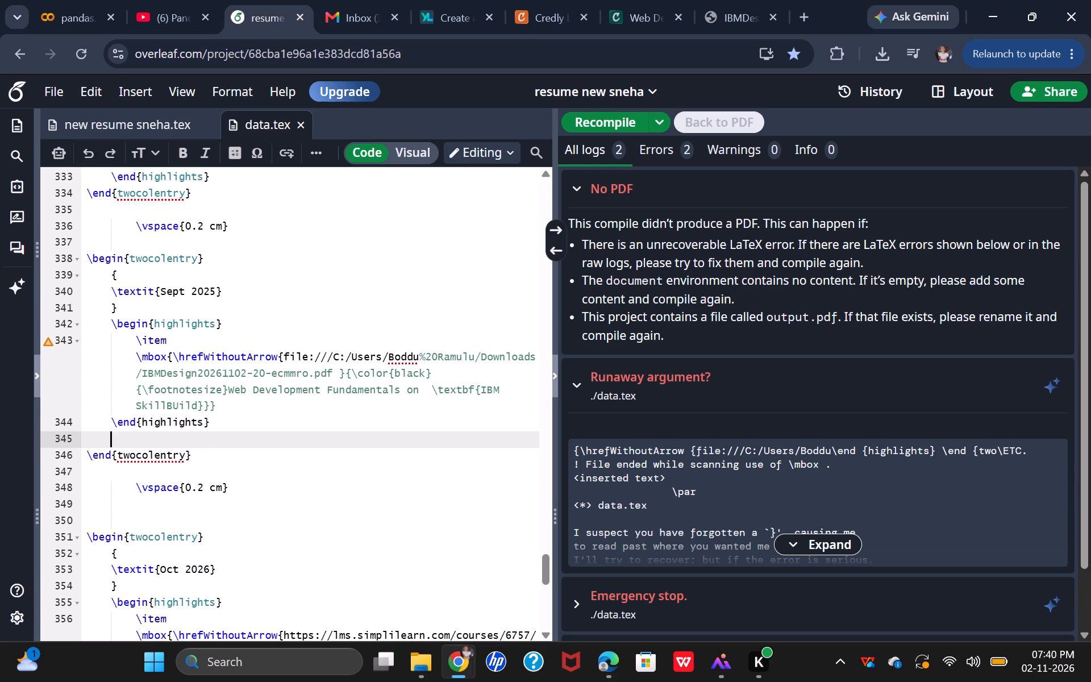
{"action": "scroll", "coordinate": [203, 292], "scroll_direction": "up", "scroll_amount": 4}
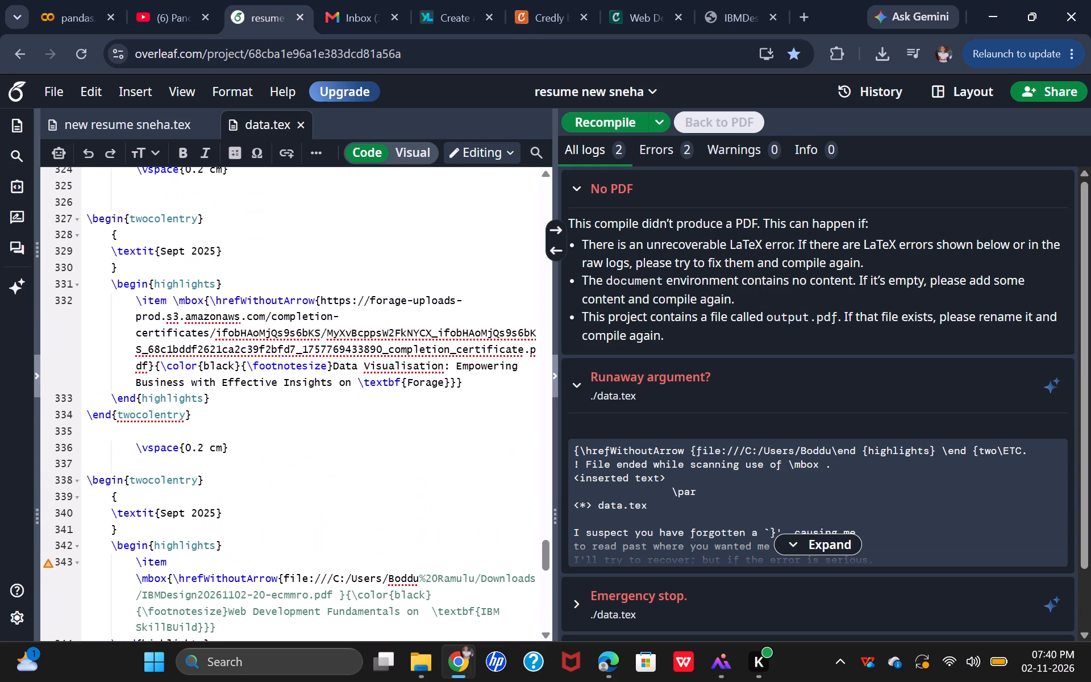
{"action": "scroll", "coordinate": [203, 292], "scroll_direction": "down", "scroll_amount": 2}
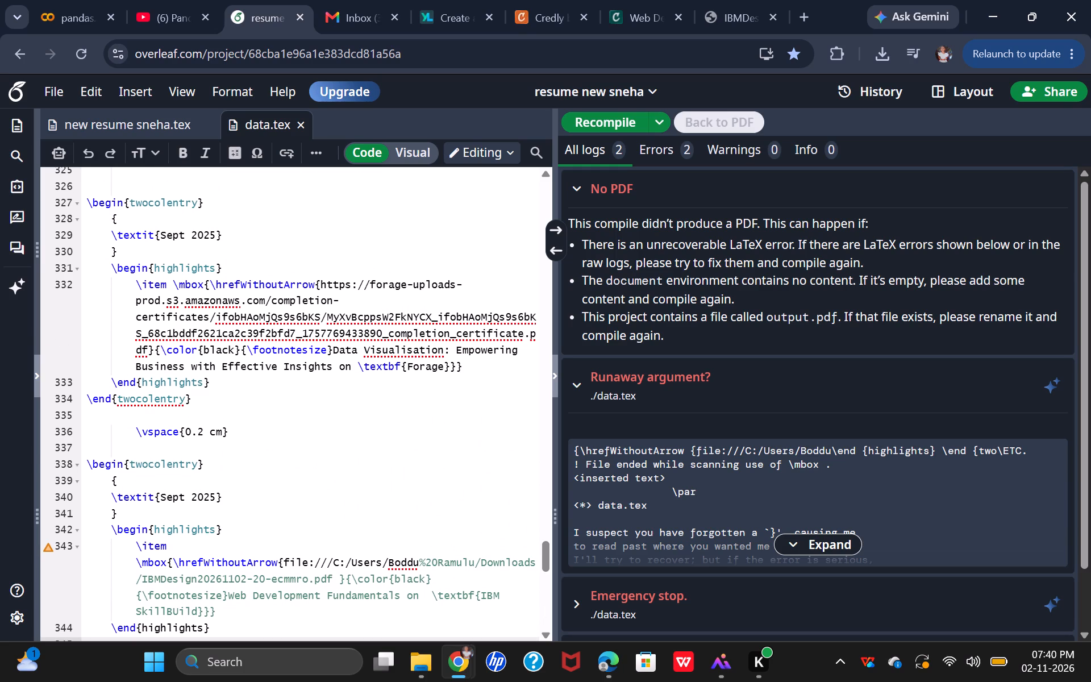
{"action": "left_click_drag", "start_coordinate": [214, 495], "coordinate": [164, 498]}
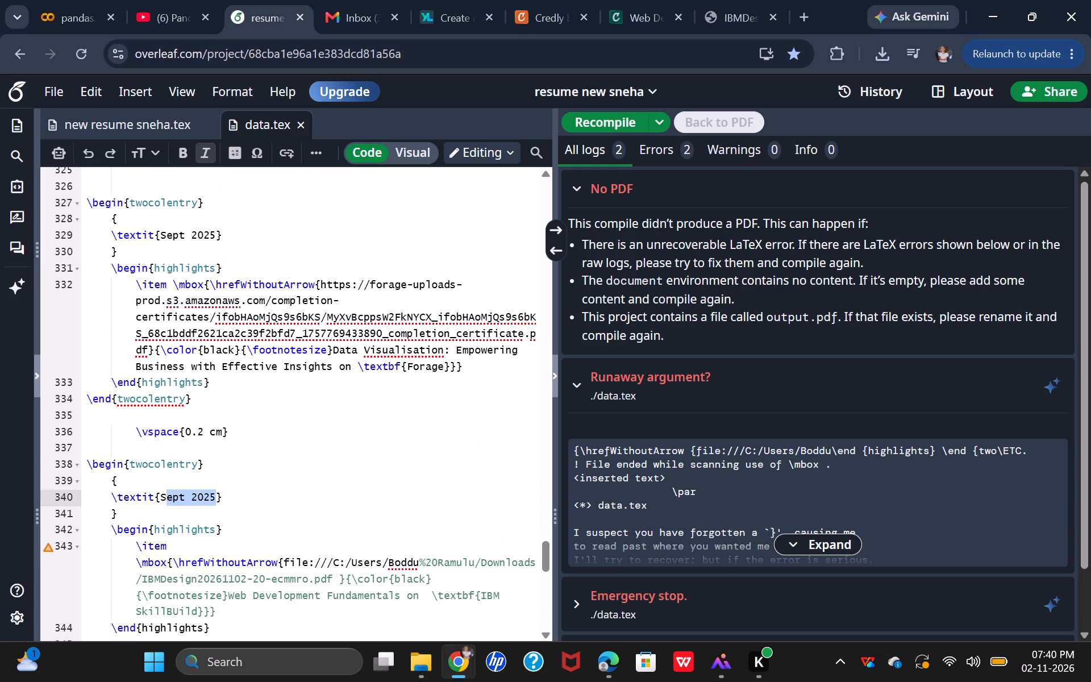
{"action": "left_click_drag", "start_coordinate": [164, 498], "coordinate": [160, 496]}
{"action": "left_click", "coordinate": [292, 455]}
{"action": "scroll", "coordinate": [234, 435], "scroll_direction": "down", "scroll_amount": 1}
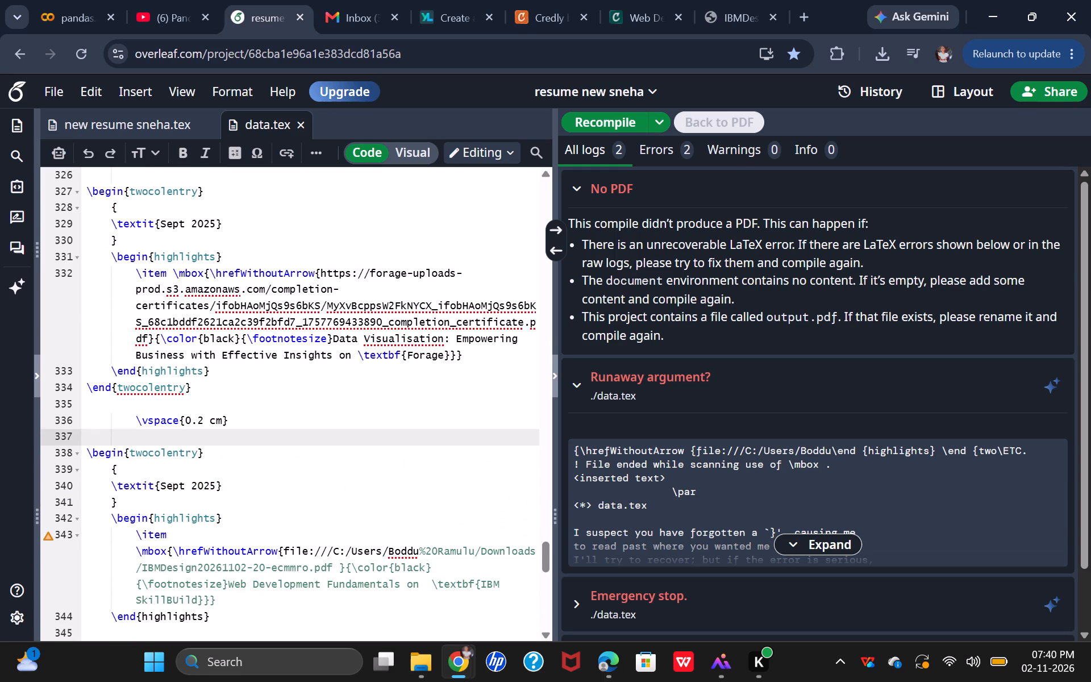
{"action": "scroll", "coordinate": [234, 435], "scroll_direction": "down", "scroll_amount": 1}
{"action": "scroll", "coordinate": [196, 387], "scroll_direction": "down", "scroll_amount": 2}
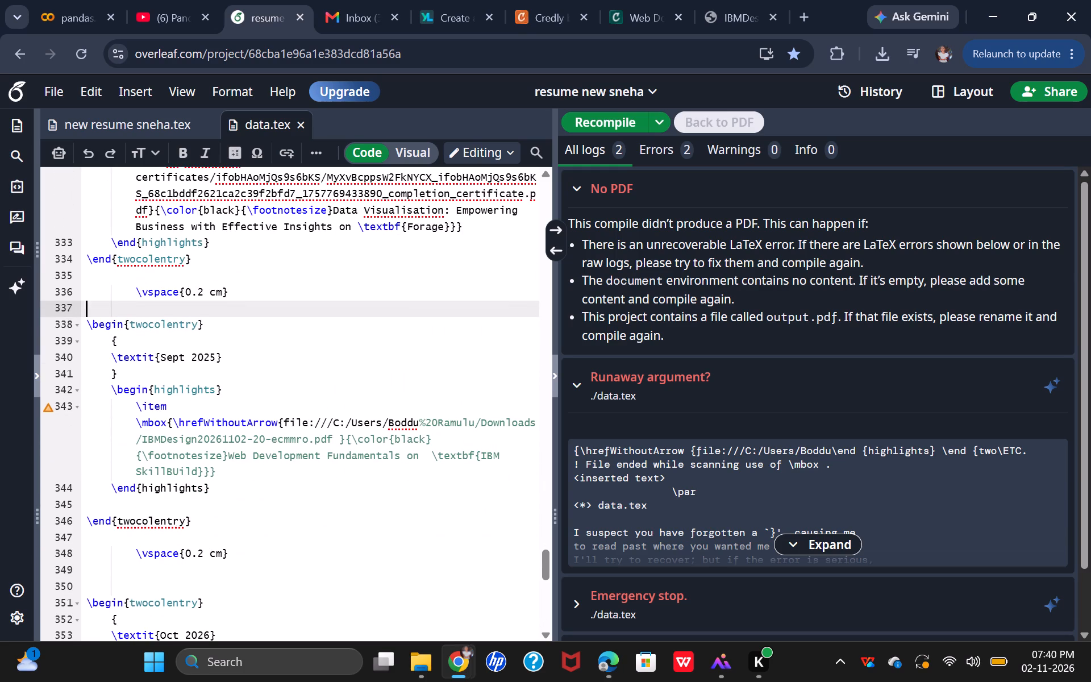
{"action": "scroll", "coordinate": [205, 555], "scroll_direction": "down", "scroll_amount": 1}
{"action": "scroll", "coordinate": [205, 555], "scroll_direction": "up", "scroll_amount": 1}
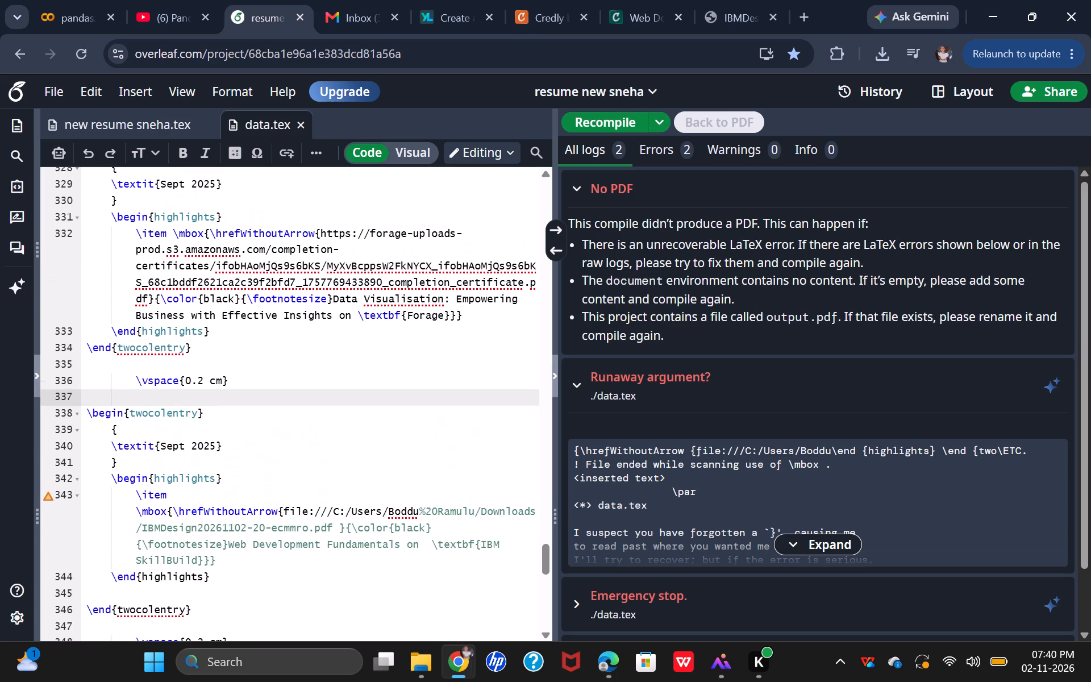
{"action": "scroll", "coordinate": [205, 555], "scroll_direction": "up", "scroll_amount": 1}
{"action": "scroll", "coordinate": [157, 456], "scroll_direction": "up", "scroll_amount": 1}
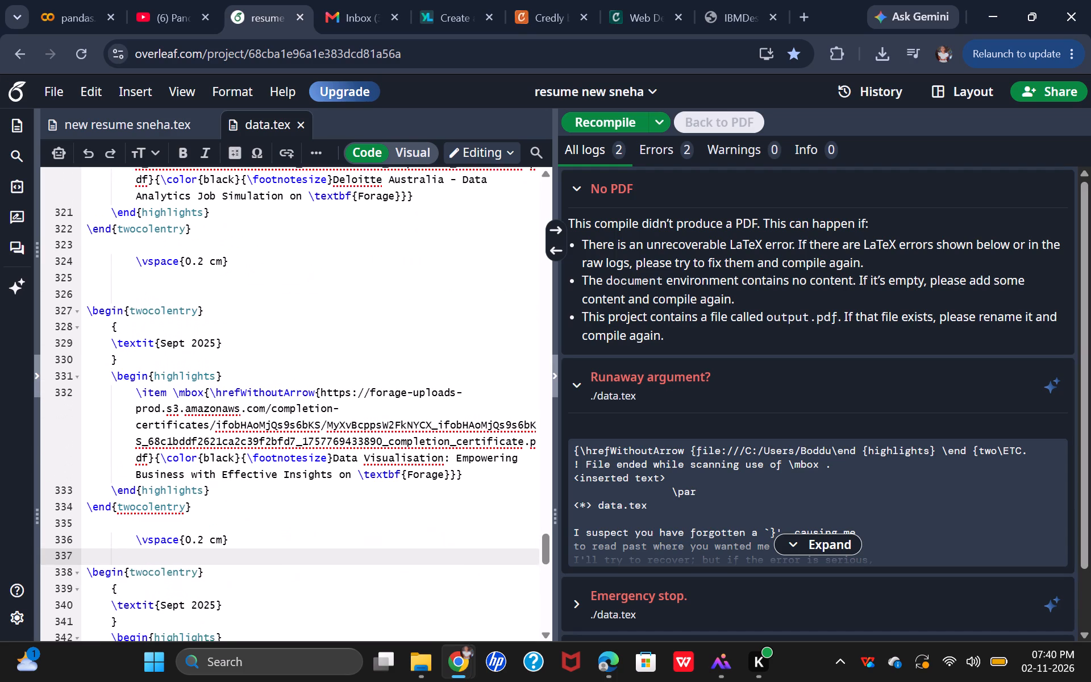
{"action": "scroll", "coordinate": [157, 456], "scroll_direction": "up", "scroll_amount": 2}
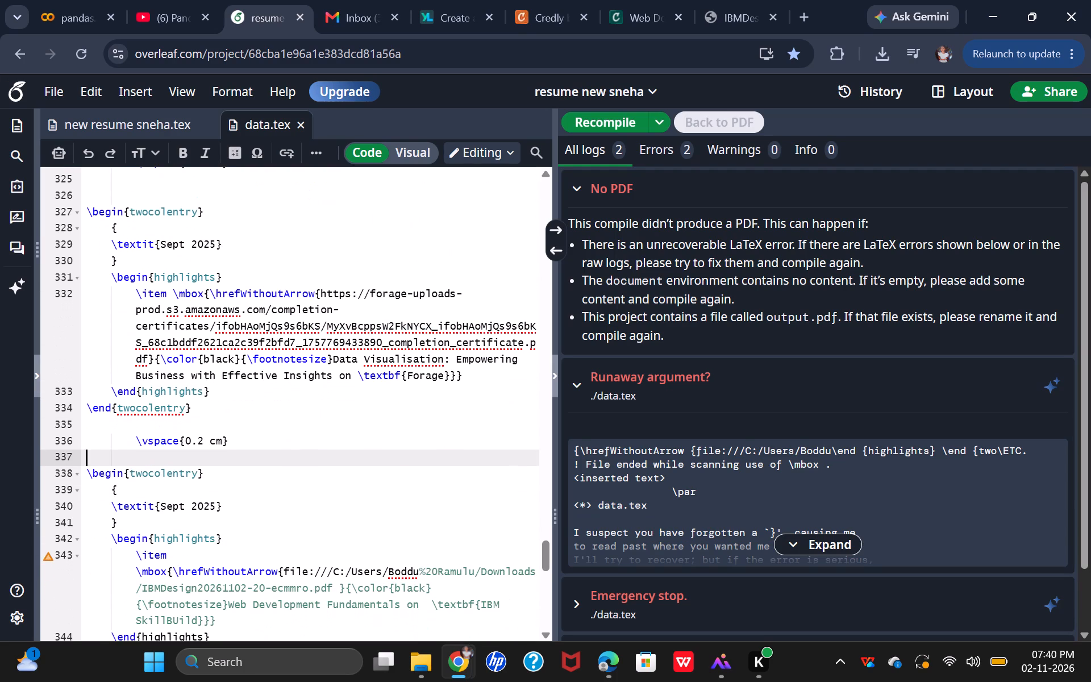
{"action": "scroll", "coordinate": [157, 456], "scroll_direction": "down", "scroll_amount": 2}
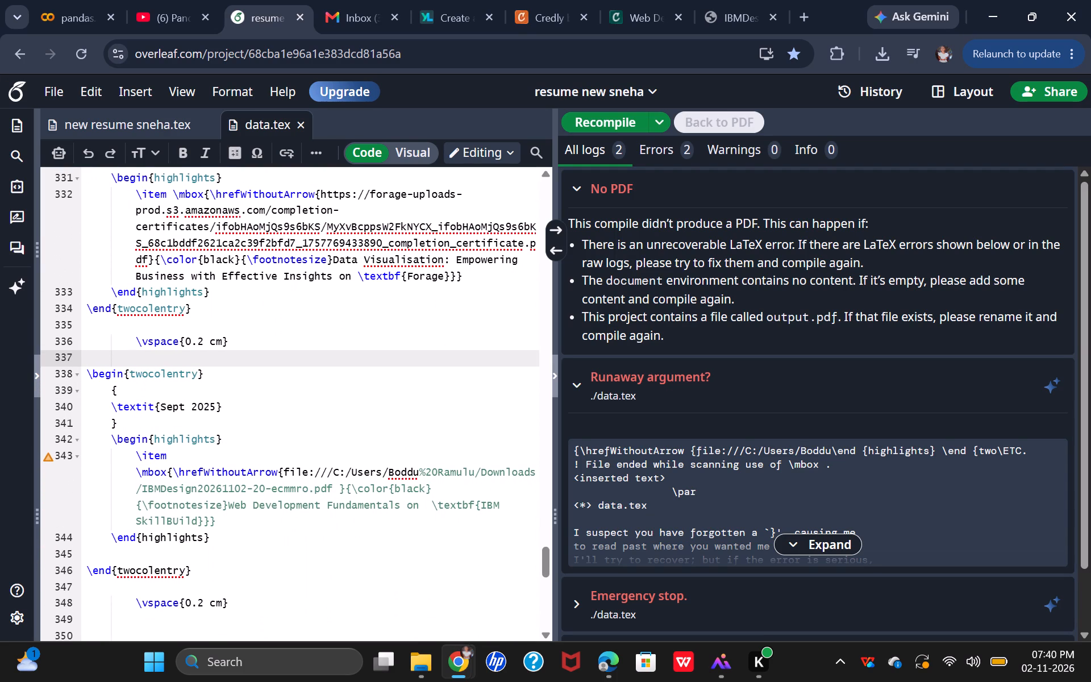
{"action": "scroll", "coordinate": [176, 459], "scroll_direction": "up", "scroll_amount": 2}
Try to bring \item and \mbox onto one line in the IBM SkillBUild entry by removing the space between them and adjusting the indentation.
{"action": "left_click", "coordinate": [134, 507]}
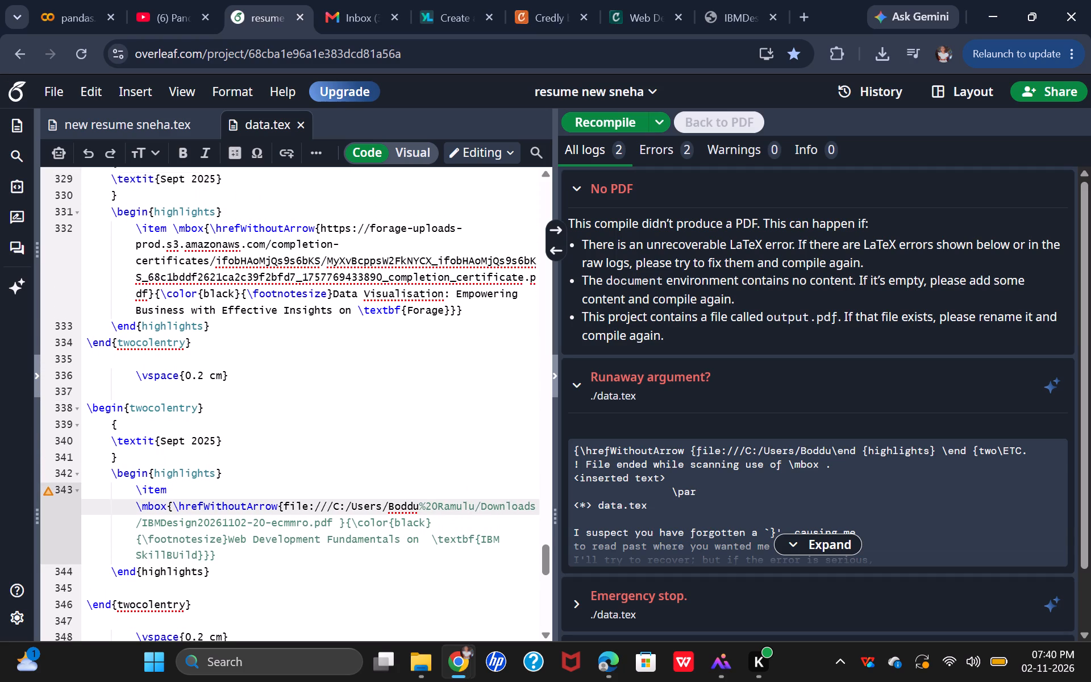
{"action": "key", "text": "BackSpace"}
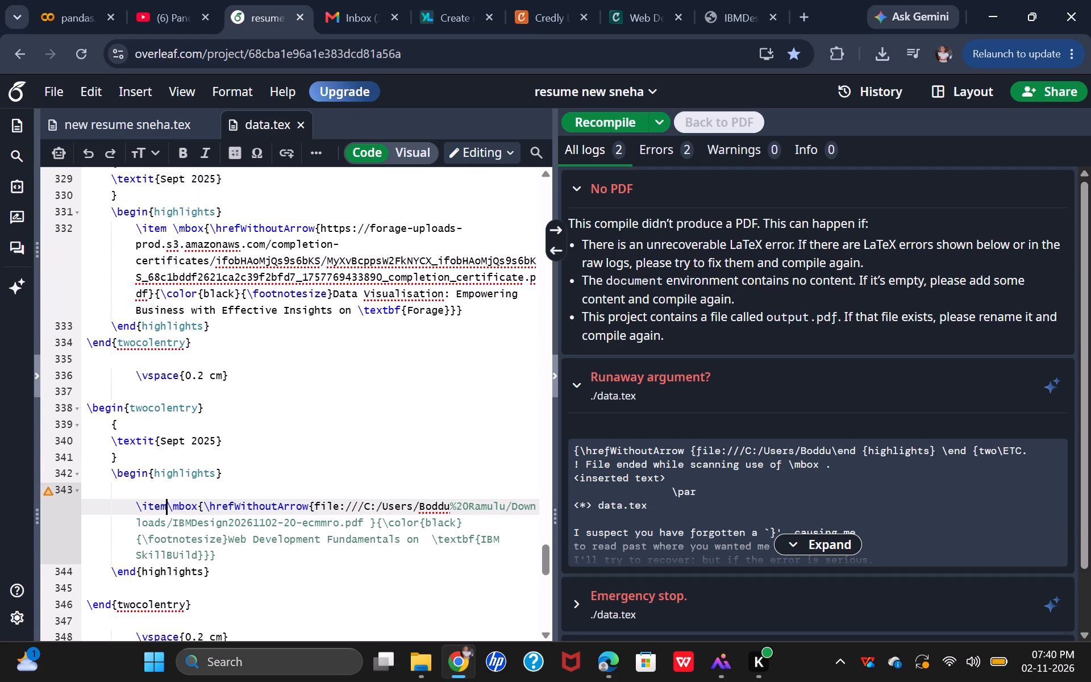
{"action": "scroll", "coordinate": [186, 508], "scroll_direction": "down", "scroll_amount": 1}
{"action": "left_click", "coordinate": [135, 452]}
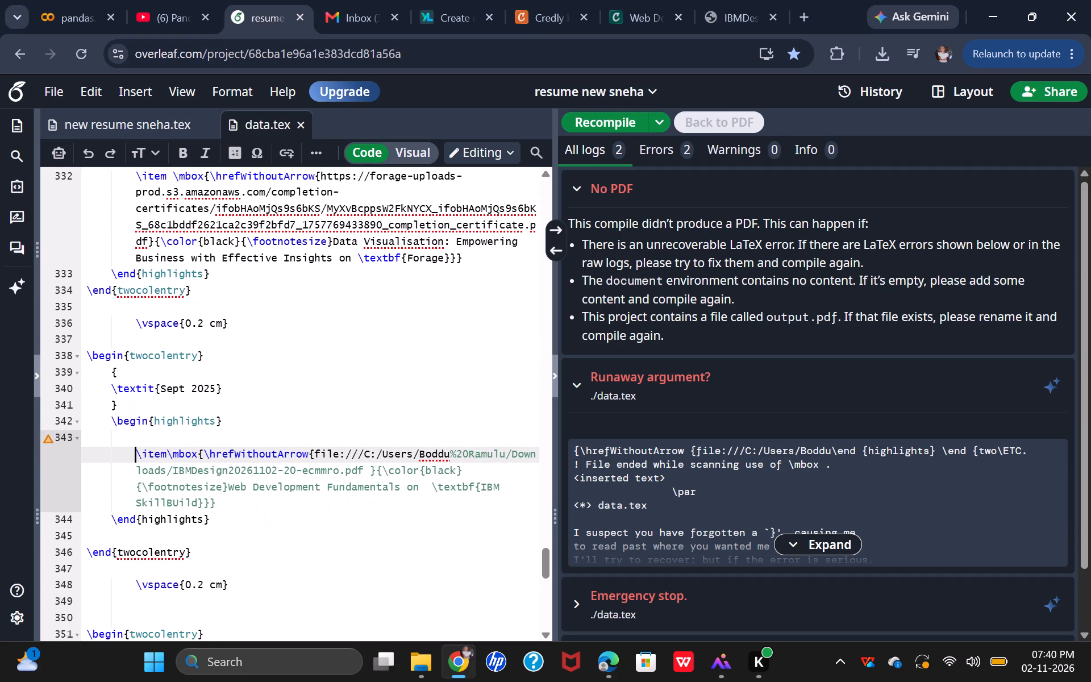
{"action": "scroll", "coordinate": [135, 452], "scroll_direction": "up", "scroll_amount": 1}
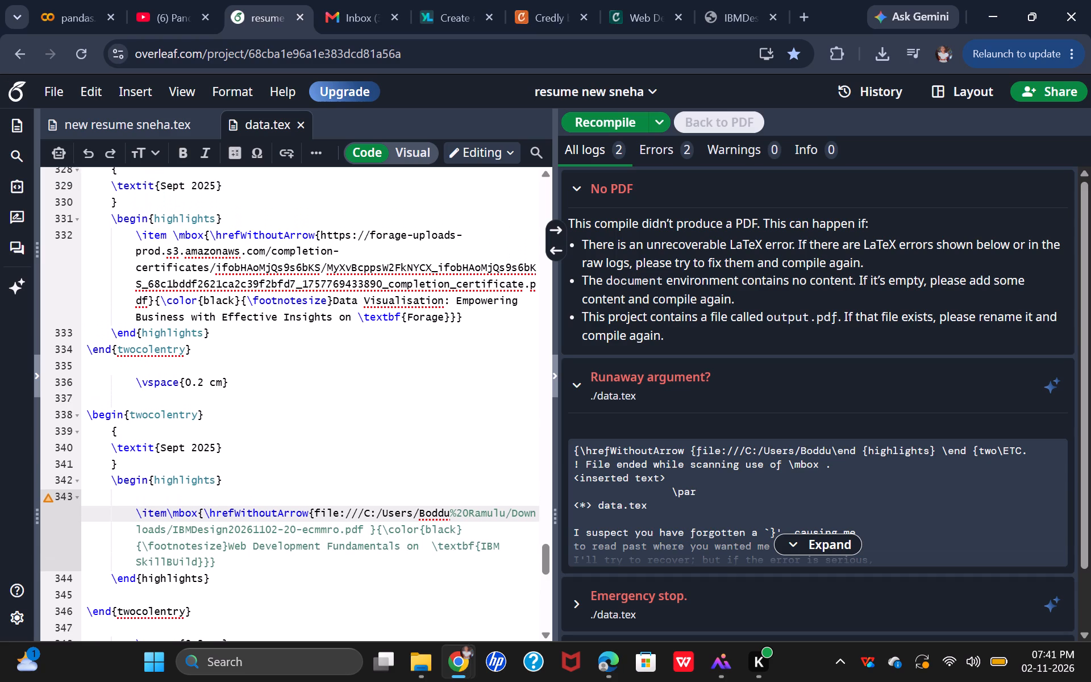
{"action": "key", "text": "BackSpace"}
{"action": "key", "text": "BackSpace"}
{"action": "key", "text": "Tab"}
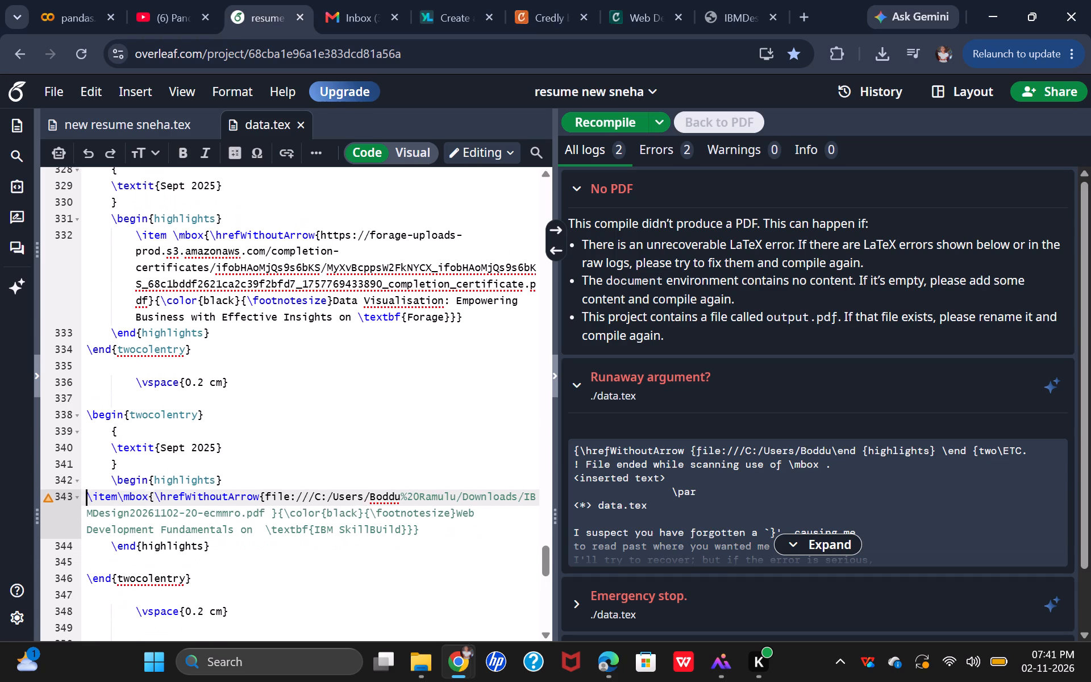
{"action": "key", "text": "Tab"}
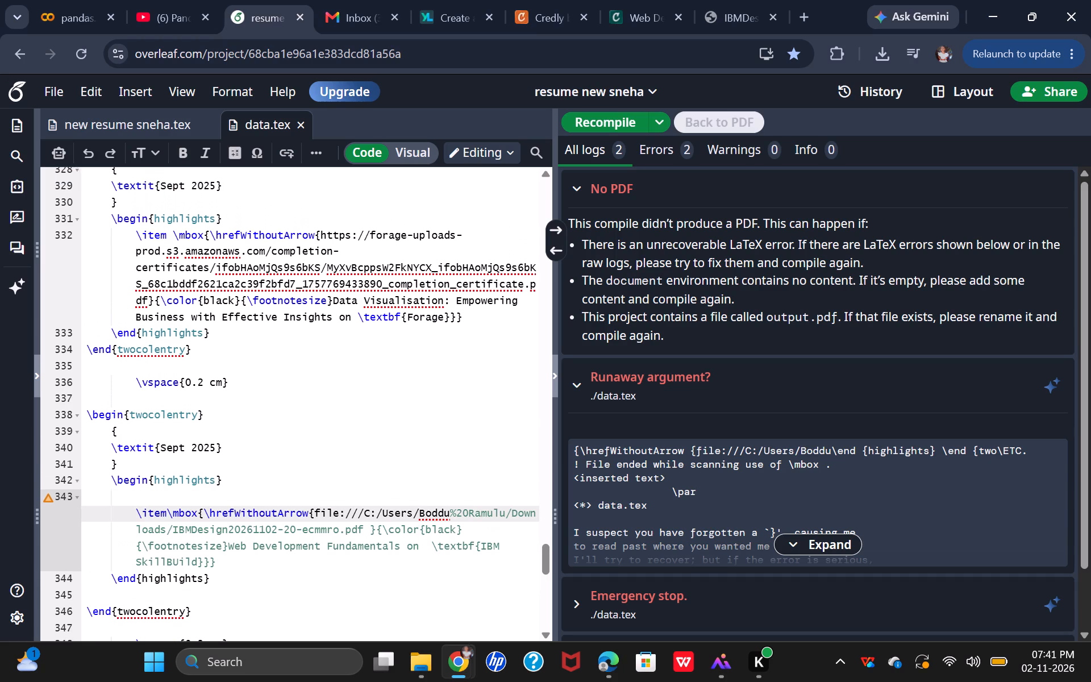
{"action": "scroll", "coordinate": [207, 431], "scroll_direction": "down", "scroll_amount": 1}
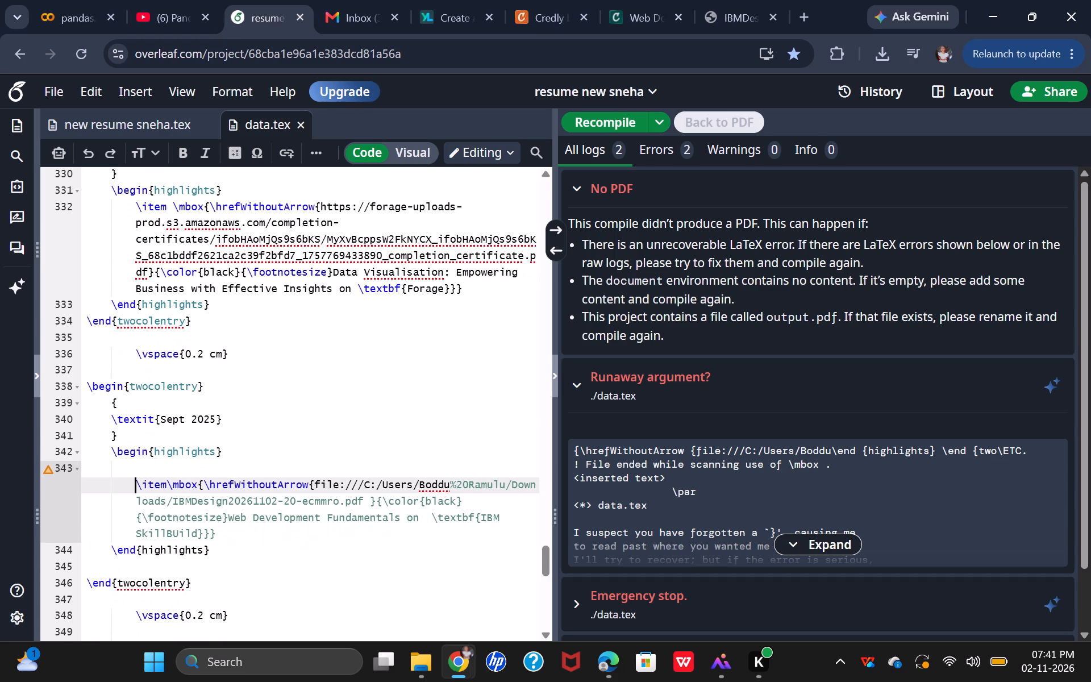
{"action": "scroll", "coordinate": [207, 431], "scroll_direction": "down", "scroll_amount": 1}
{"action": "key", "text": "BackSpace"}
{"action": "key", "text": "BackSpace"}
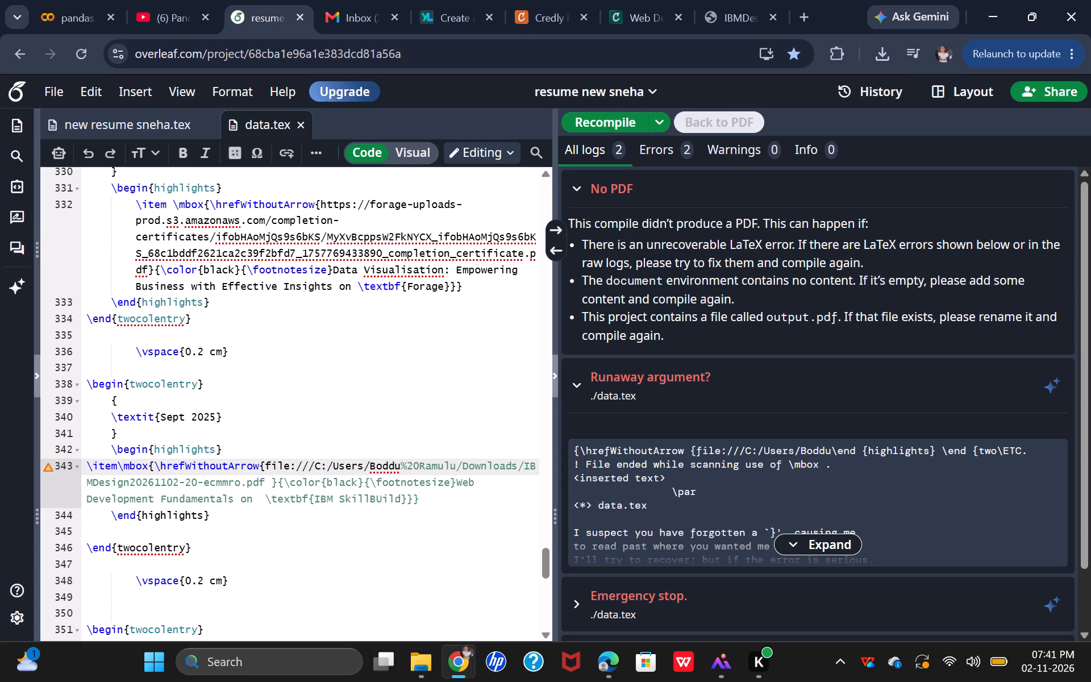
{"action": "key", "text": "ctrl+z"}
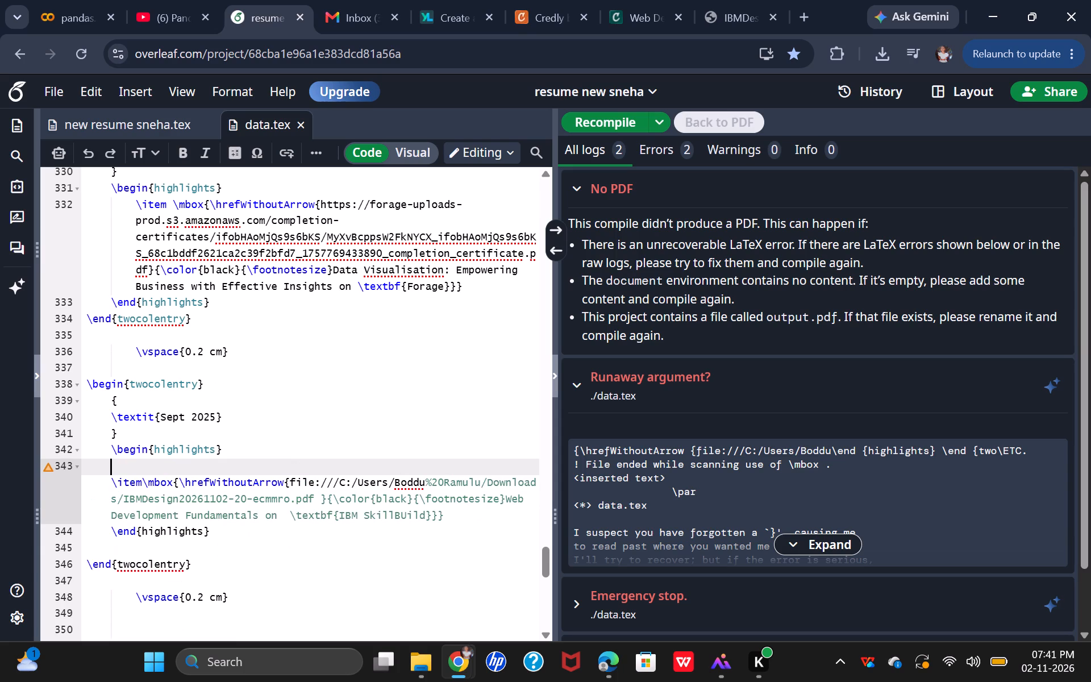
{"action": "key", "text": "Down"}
Delete the whole IBM SkillBUild entry, including its closing \vspace{0.2 cm}, and remove surplus blank lines before the Simplilearn entry.
{"action": "scroll", "coordinate": [299, 414], "scroll_direction": "down", "scroll_amount": 1}
{"action": "scroll", "coordinate": [288, 510], "scroll_direction": "down", "scroll_amount": 1}
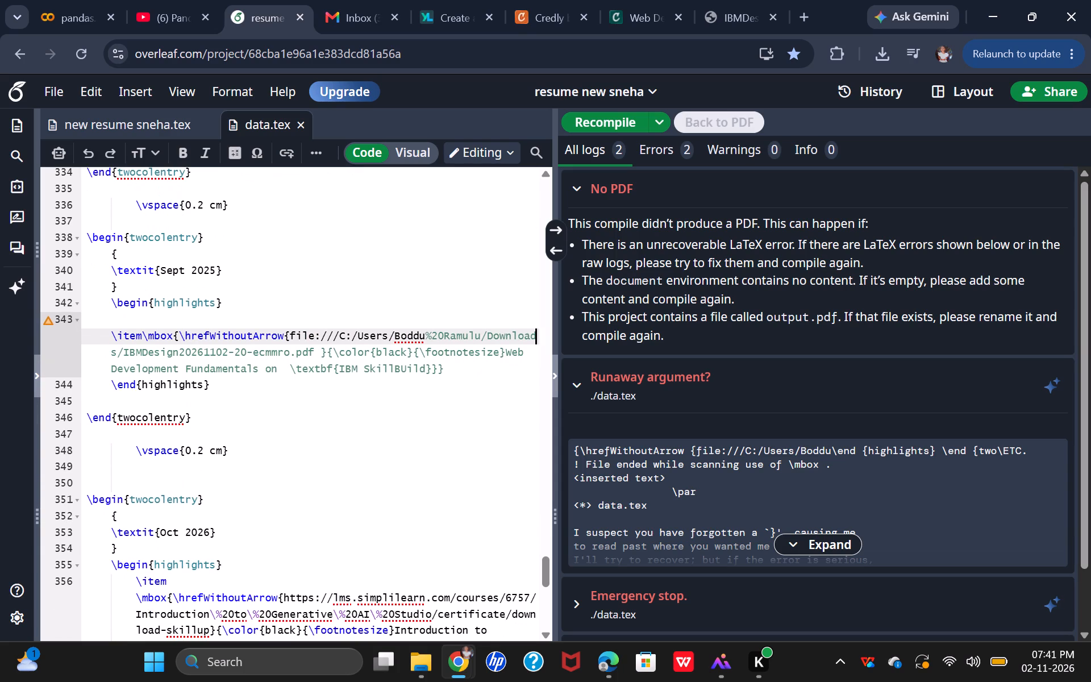
{"action": "scroll", "coordinate": [317, 423], "scroll_direction": "down", "scroll_amount": 3}
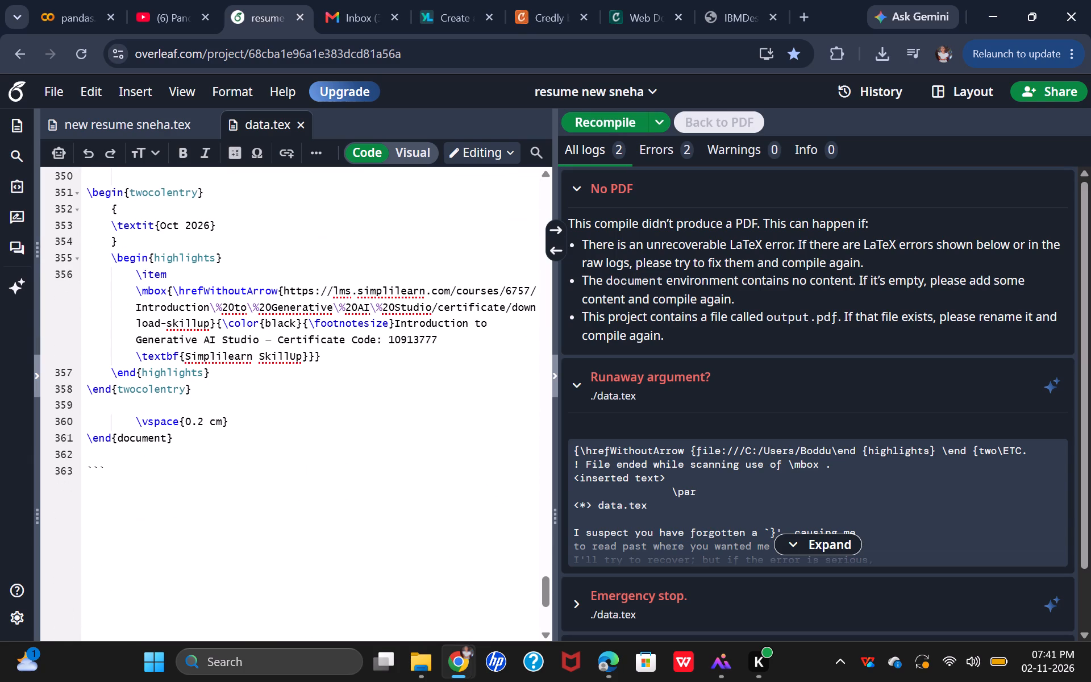
{"action": "scroll", "coordinate": [357, 295], "scroll_direction": "up", "scroll_amount": 3}
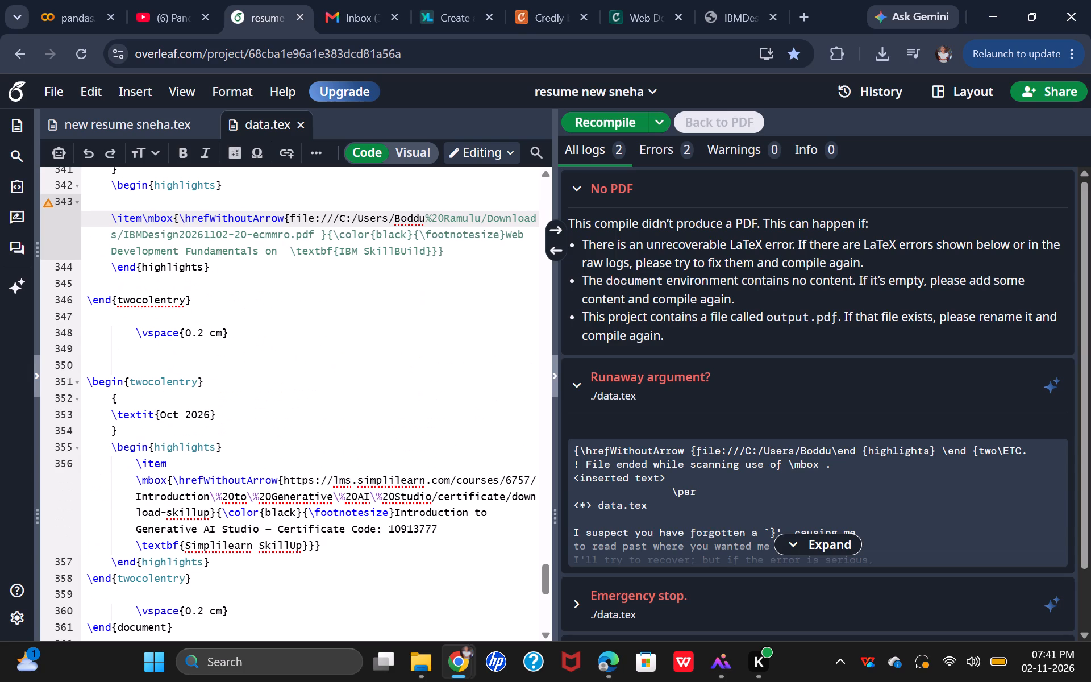
{"action": "scroll", "coordinate": [238, 300], "scroll_direction": "up", "scroll_amount": 1}
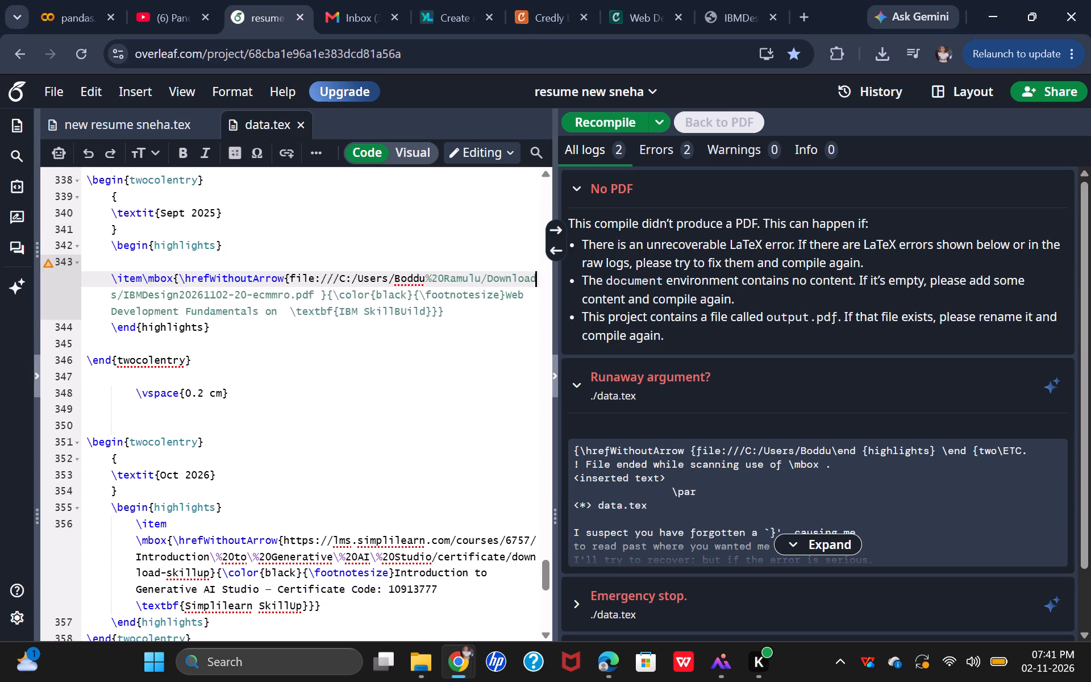
{"action": "scroll", "coordinate": [238, 300], "scroll_direction": "up", "scroll_amount": 1}
{"action": "left_click_drag", "start_coordinate": [86, 216], "coordinate": [236, 436]}
{"action": "key", "text": "BackSpace"}
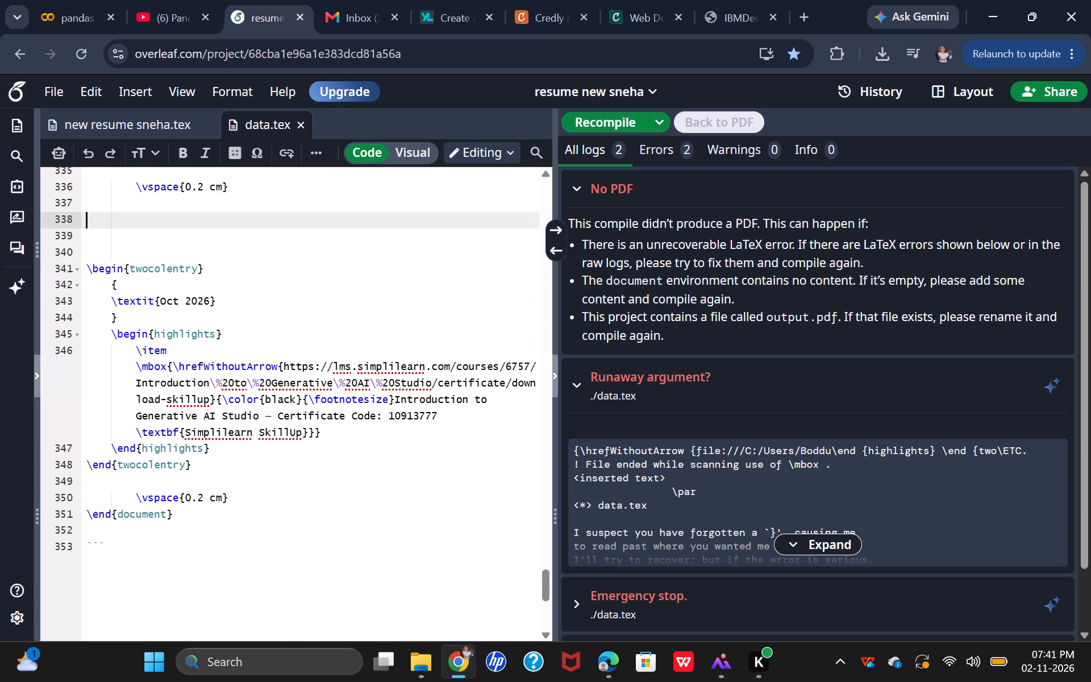
{"action": "key", "text": "BackSpace"}
{"action": "key", "text": "Down"}
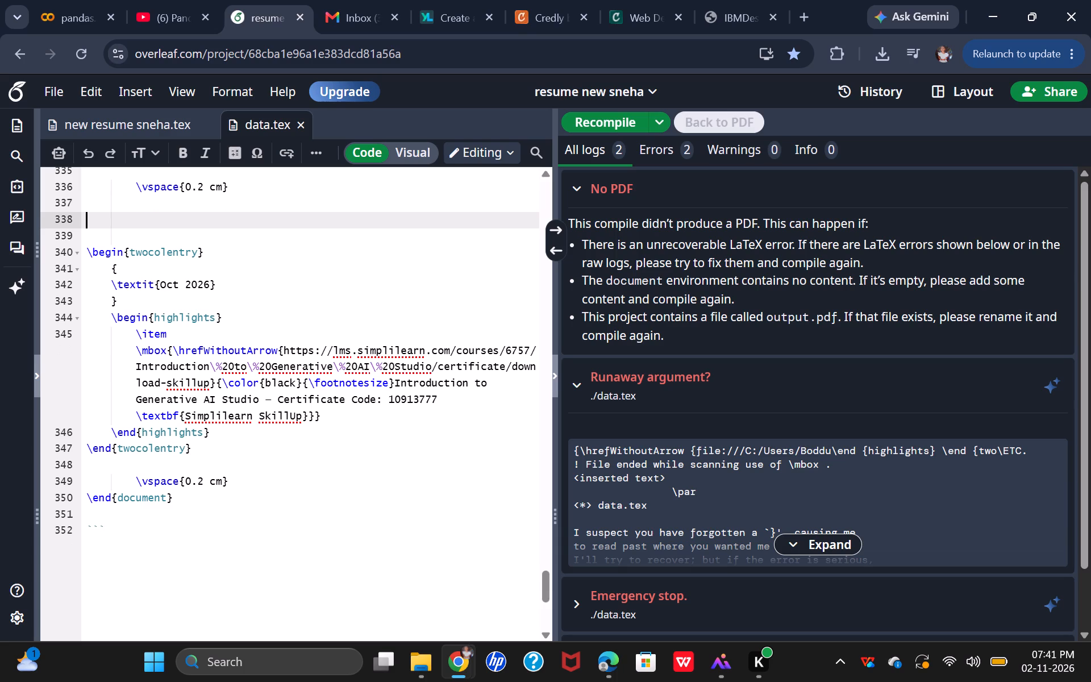
{"action": "key", "text": "Down"}
{"action": "key", "text": "BackSpace"}
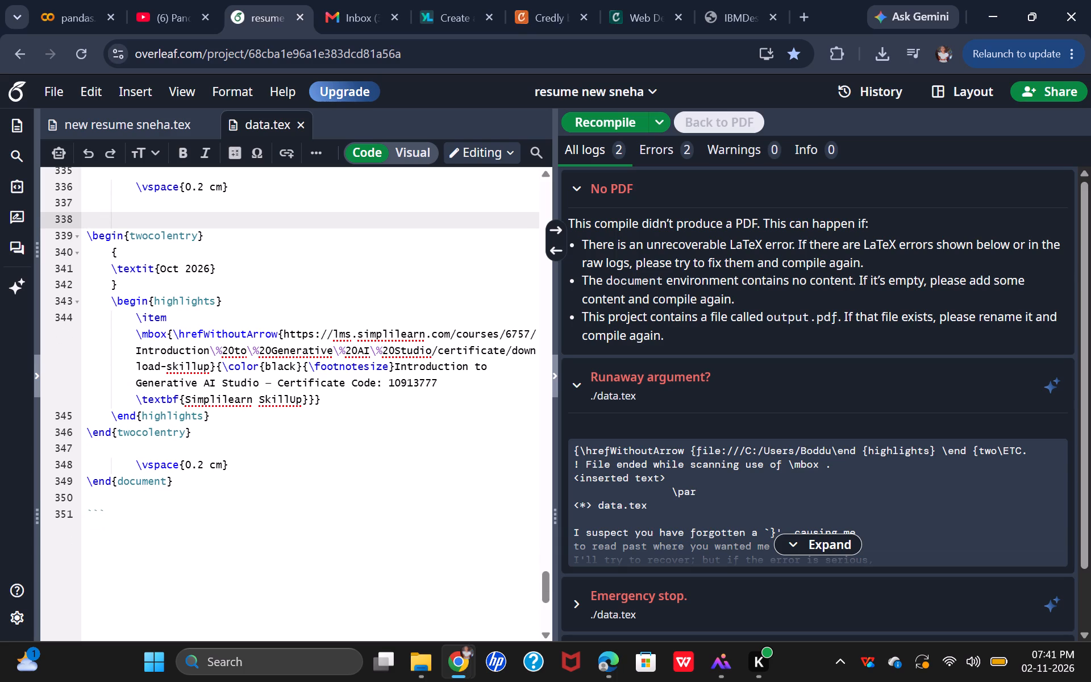
Duplicate the Simplilearn Generative AI Studio entry with its \vspace{0.2 cm} directly above the original, separated by blank lines.
{"action": "left_click_drag", "start_coordinate": [85, 238], "coordinate": [238, 463]}
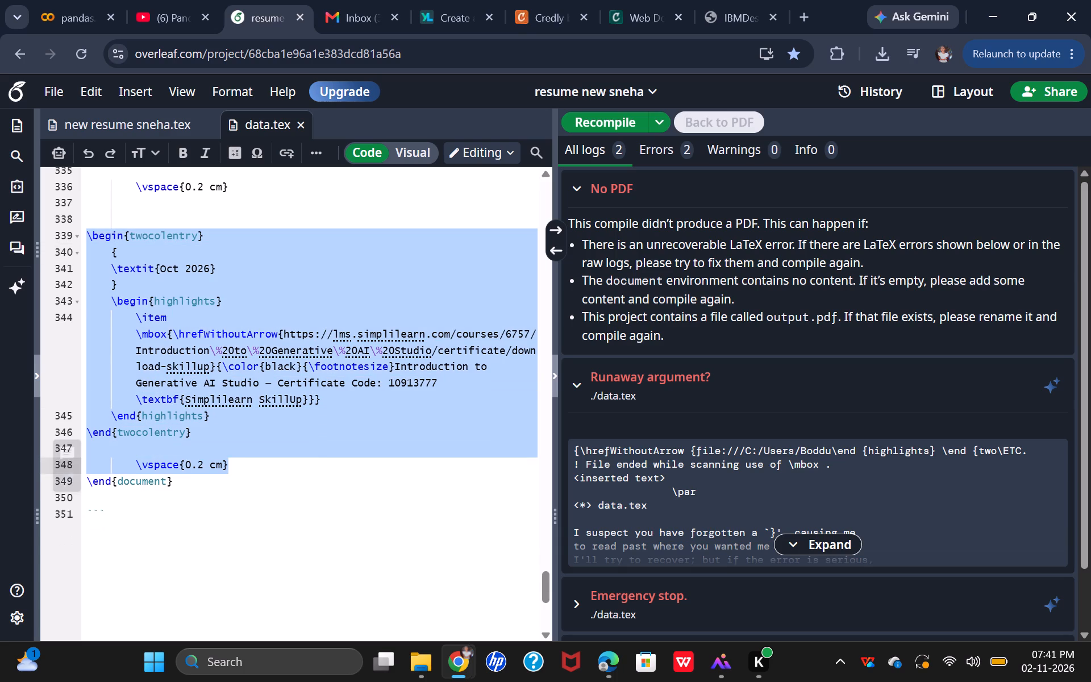
{"action": "key", "text": "ctrl+c"}
{"action": "left_click", "coordinate": [186, 440]}
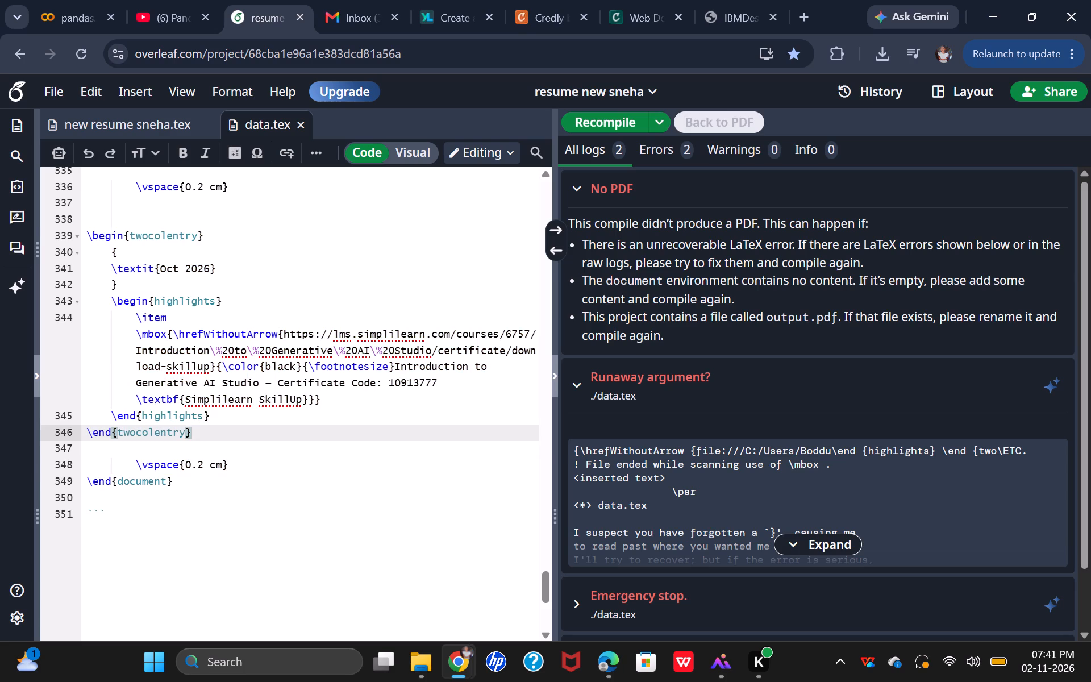
{"action": "left_click", "coordinate": [157, 218]}
{"action": "key", "text": "BackSpace"}
{"action": "key", "text": "BackSpace"}
{"action": "key", "text": "ctrl+v"}
{"action": "key", "text": "Return"}
{"action": "key", "text": "Return"}
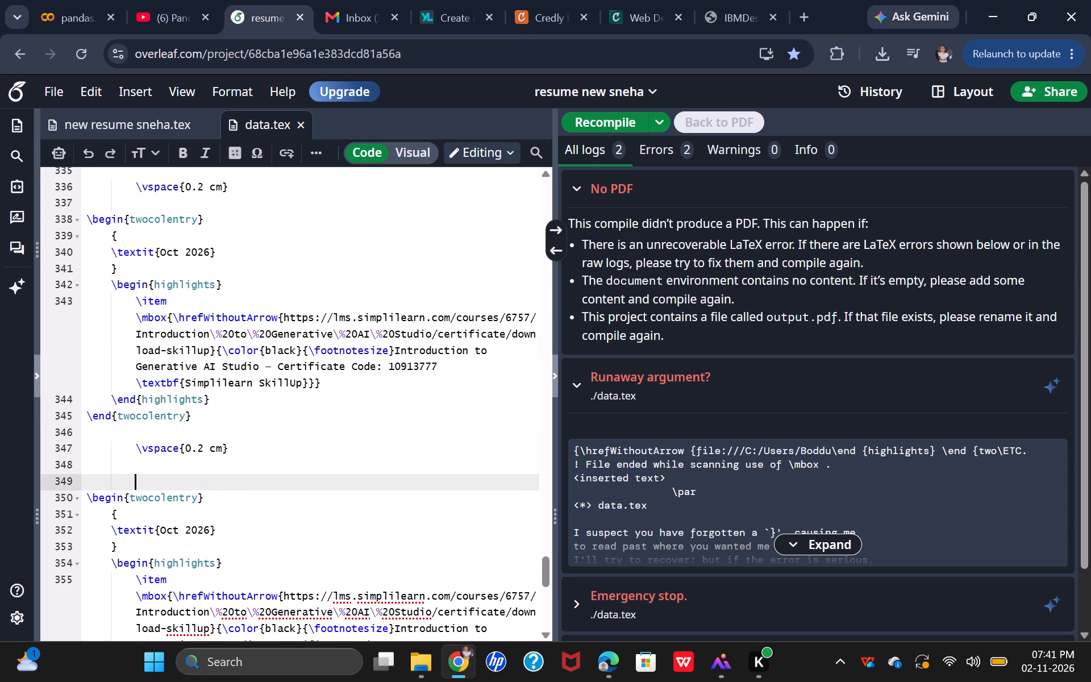
Set the date in the copied Simplilearn entry to Sept 2025.
{"action": "left_click", "coordinate": [210, 251]}
{"action": "key", "text": "BackSpace"}
{"action": "key", "text": "5"}
{"action": "key", "text": "Left"}
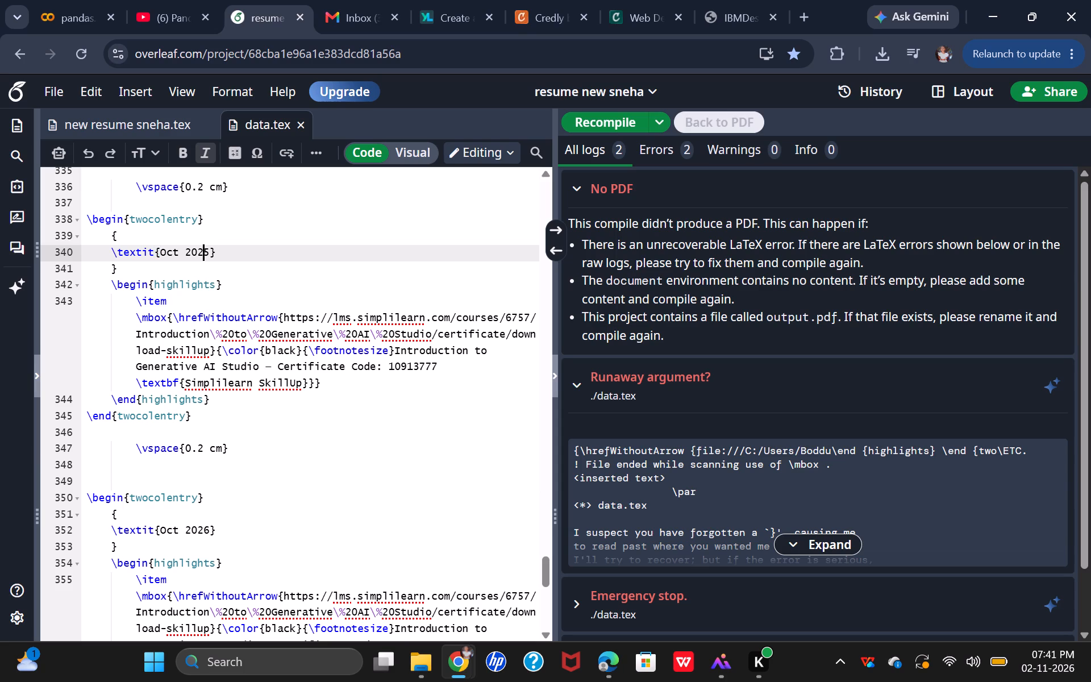
{"action": "key", "text": "Left"}
{"action": "key", "text": "Left"}
{"action": "key", "text": "Left"}
{"action": "key", "text": "Left"}
{"action": "key", "text": "BackSpace"}
{"action": "key", "text": "BackSpace"}
{"action": "key", "text": "BackSpace"}
{"action": "key", "text": "shift+s"}
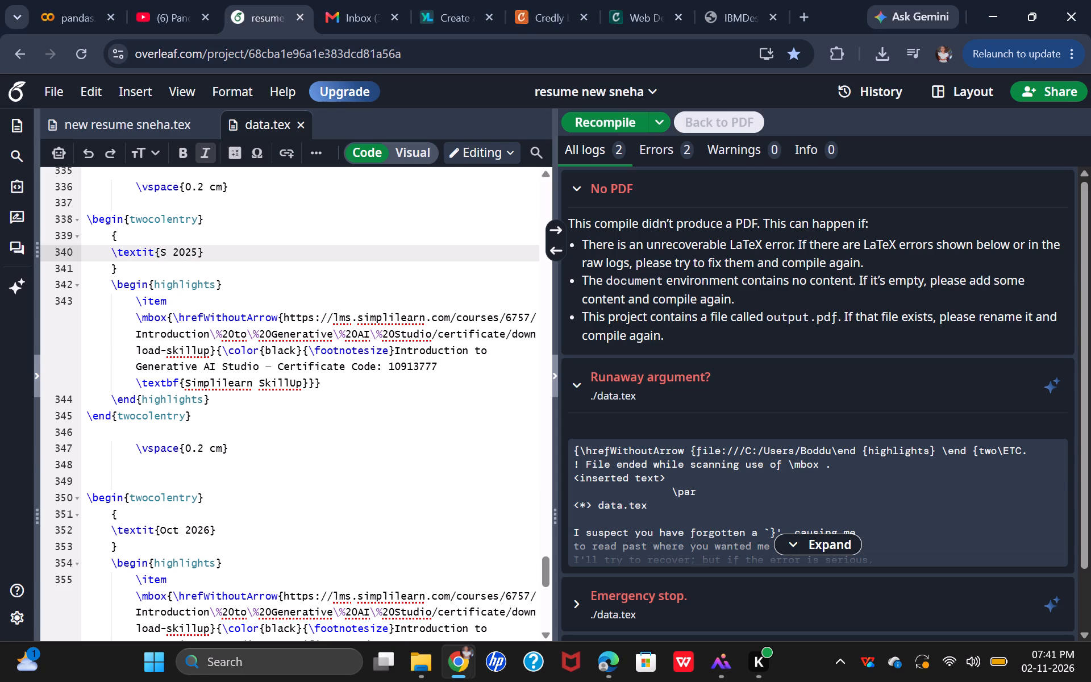
{"action": "key", "text": "e"}
{"action": "type", "text": "pt"}
Replace the bold issuer name in the Sept 2025 copy with "IBM SlillBuild".
{"action": "scroll", "coordinate": [251, 276], "scroll_direction": "down", "scroll_amount": 1}
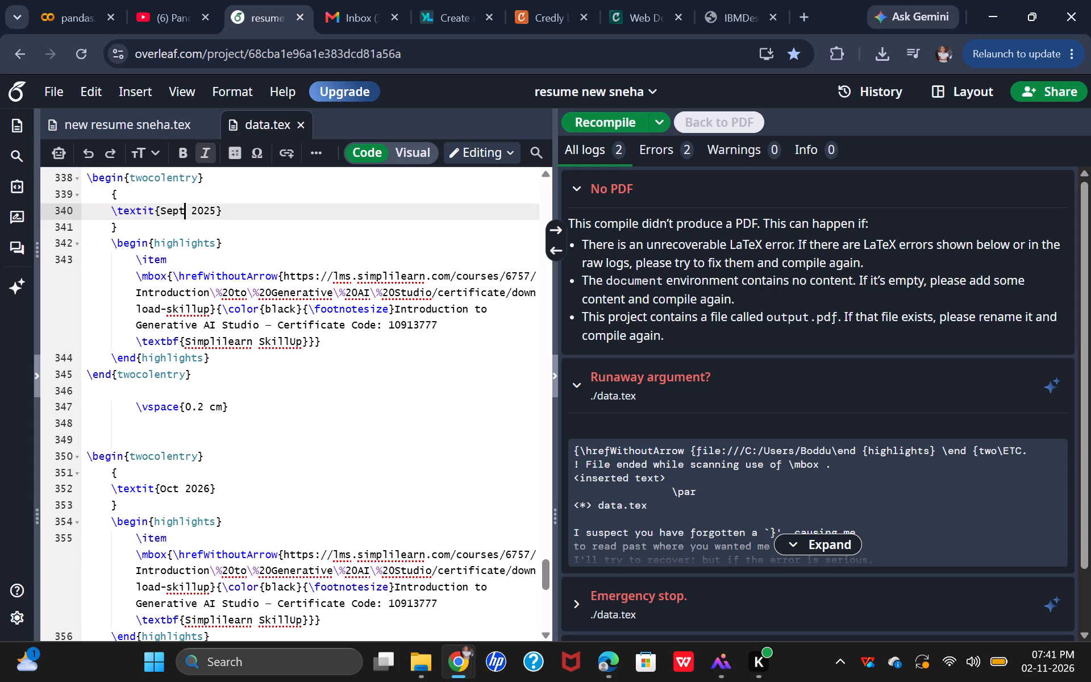
{"action": "left_click_drag", "start_coordinate": [298, 339], "coordinate": [266, 340]}
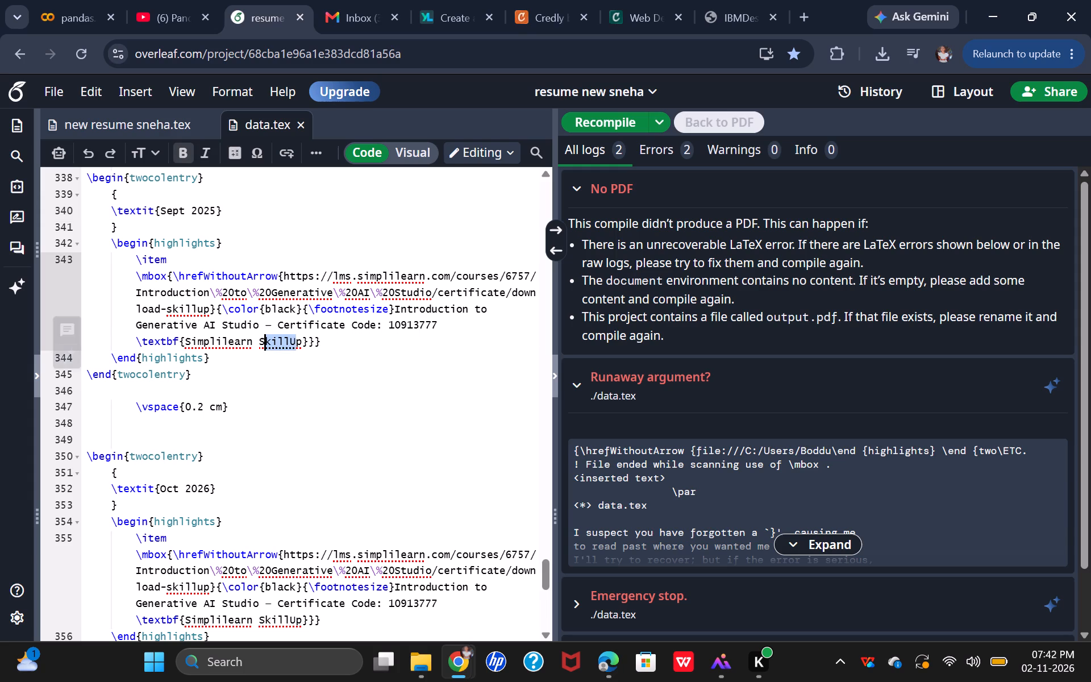
{"action": "key", "text": "Right"}
{"action": "key", "text": "Right"}
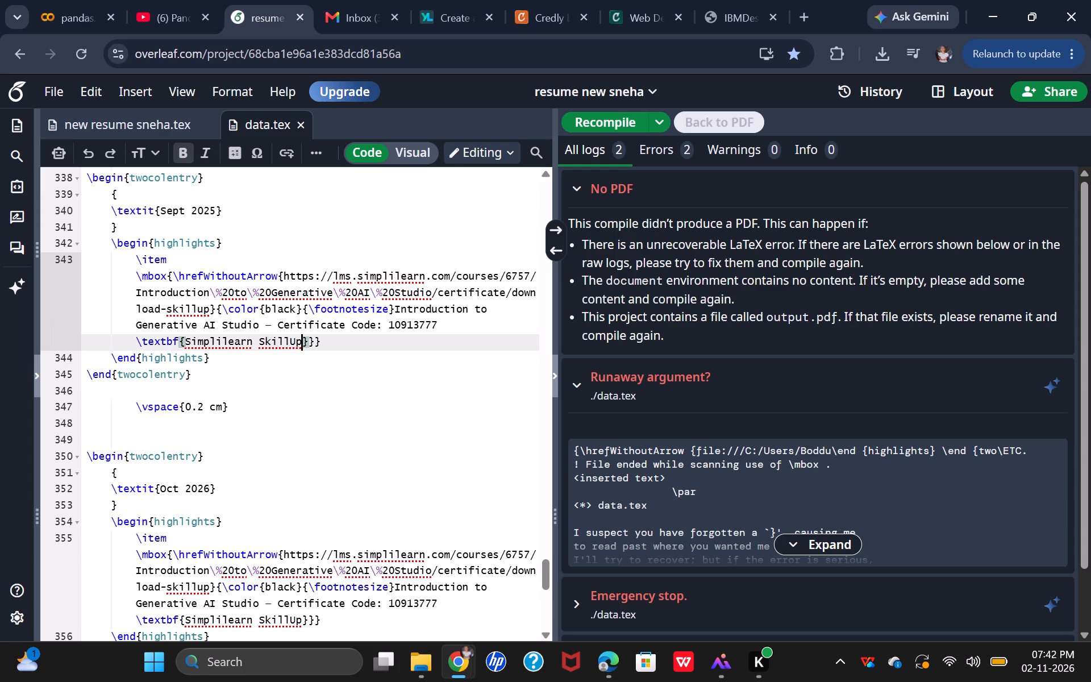
{"action": "left_click_drag", "start_coordinate": [302, 336], "coordinate": [182, 339]}
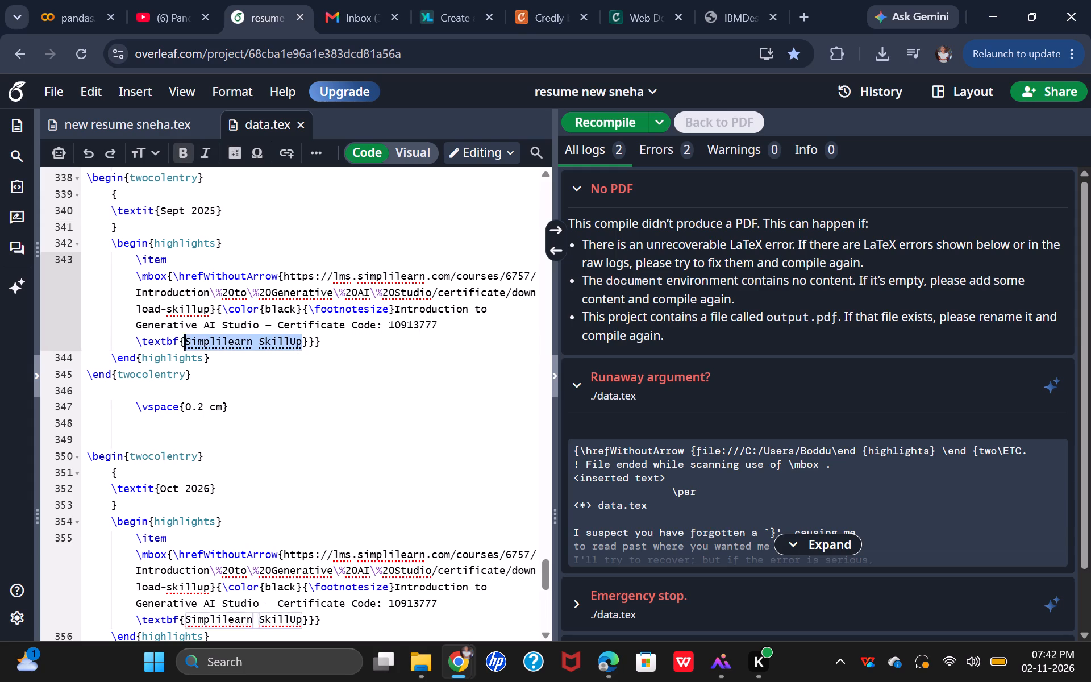
{"action": "left_click_drag", "start_coordinate": [182, 339], "coordinate": [185, 342]}
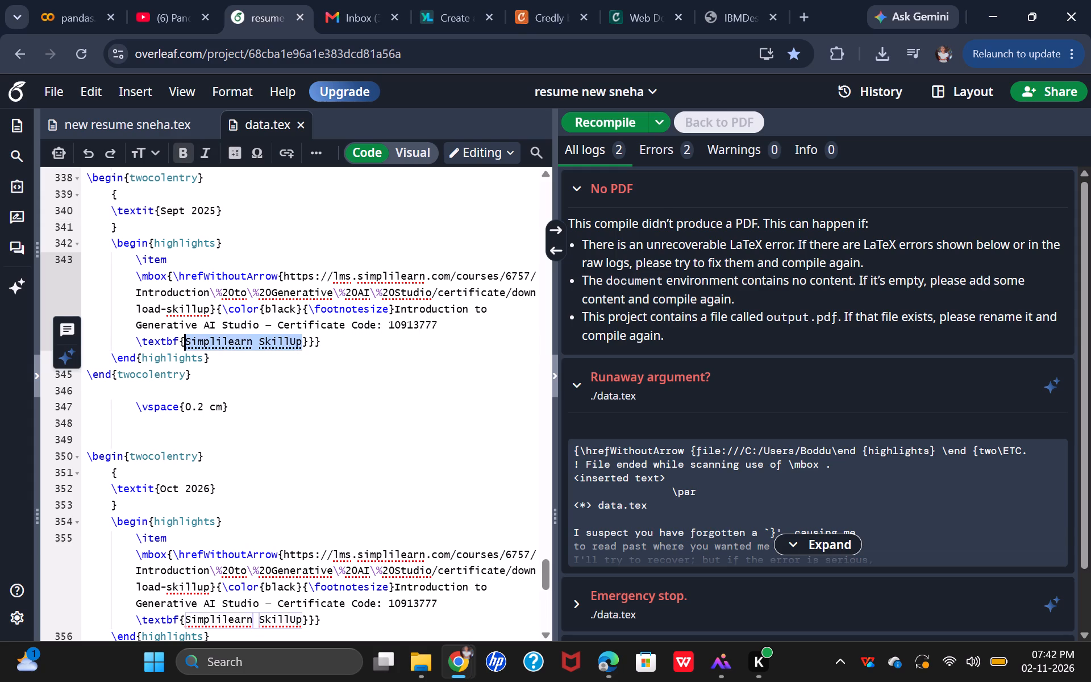
{"action": "type", "text": "IBM SlillBuild"}
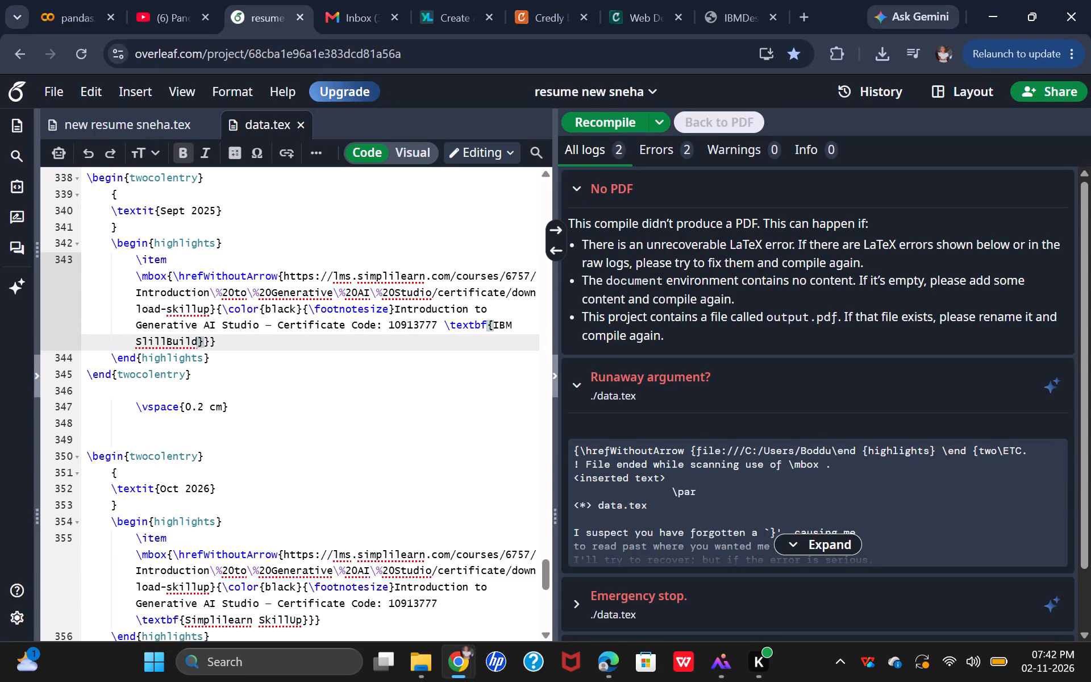
Replace the copied entry's course title and certificate code with "Web Development Fundamentals" and a trailing space.
{"action": "left_click_drag", "start_coordinate": [438, 328], "coordinate": [393, 314]}
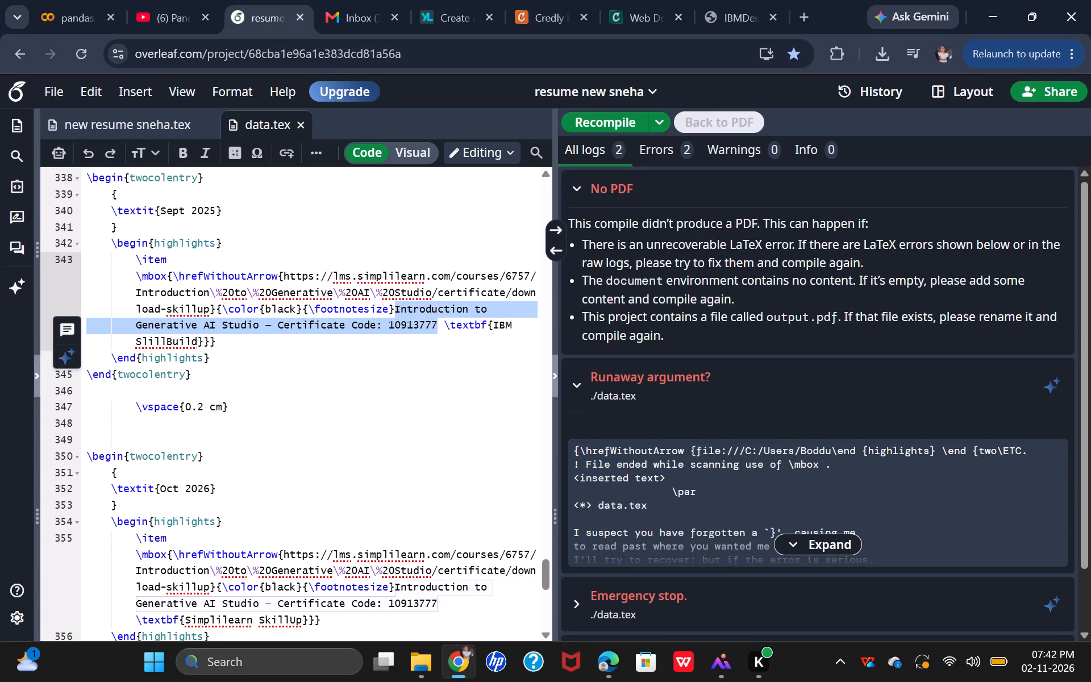
{"action": "type", "text": "WE"}
{"action": "key", "text": "BackSpace"}
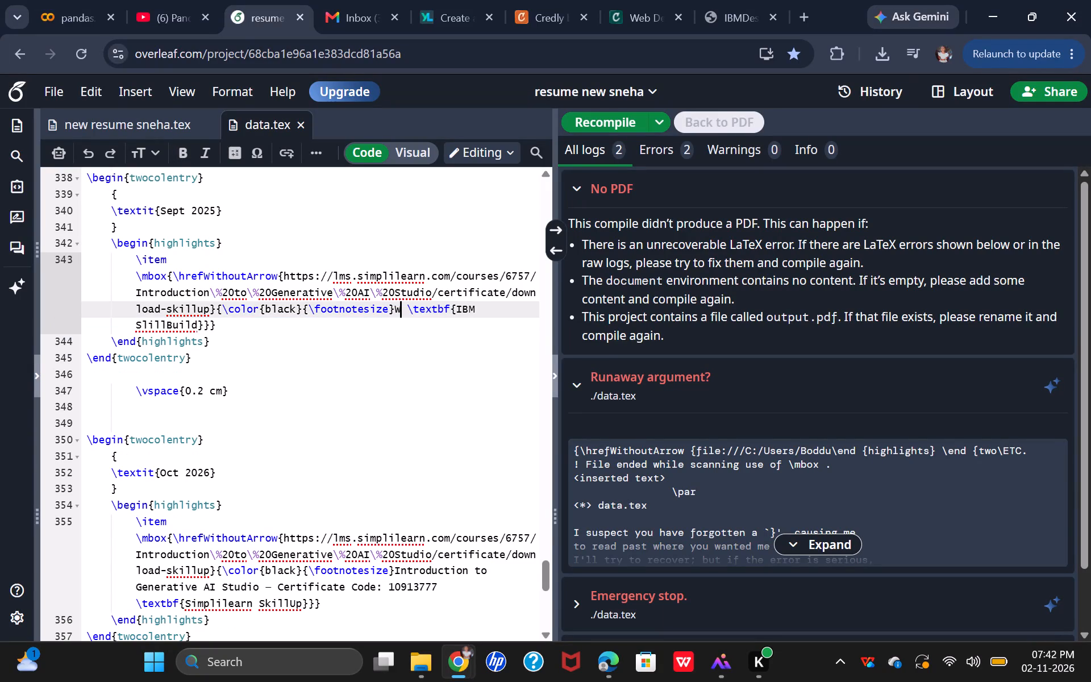
{"action": "type", "text": "eb Development Fundamentals"}
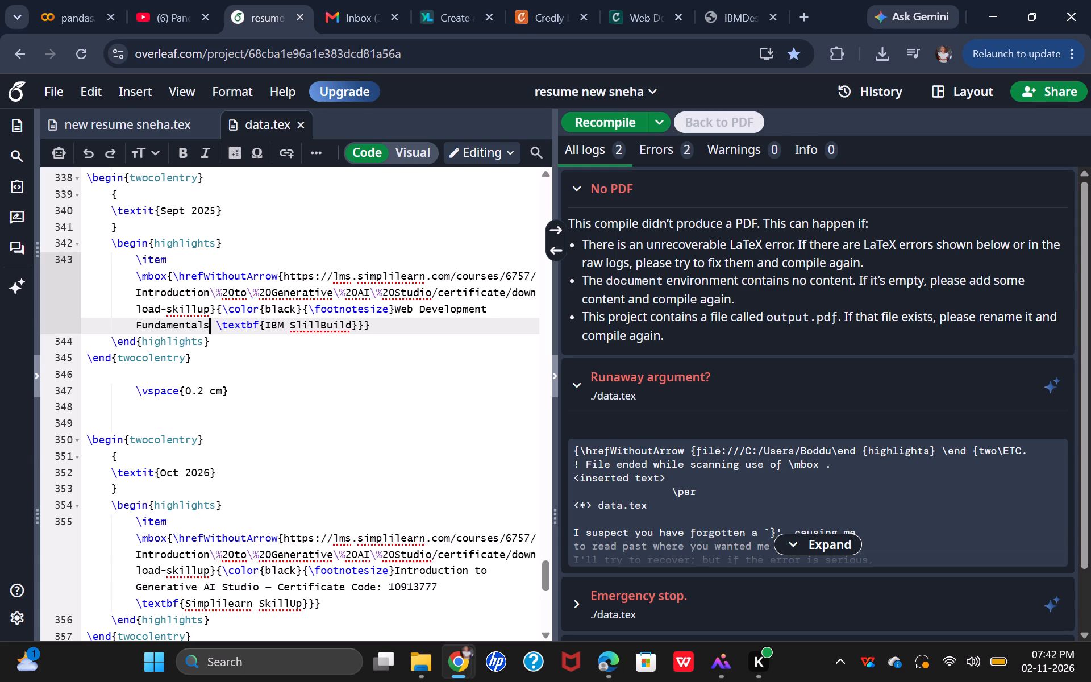
{"action": "key", "text": "space"}
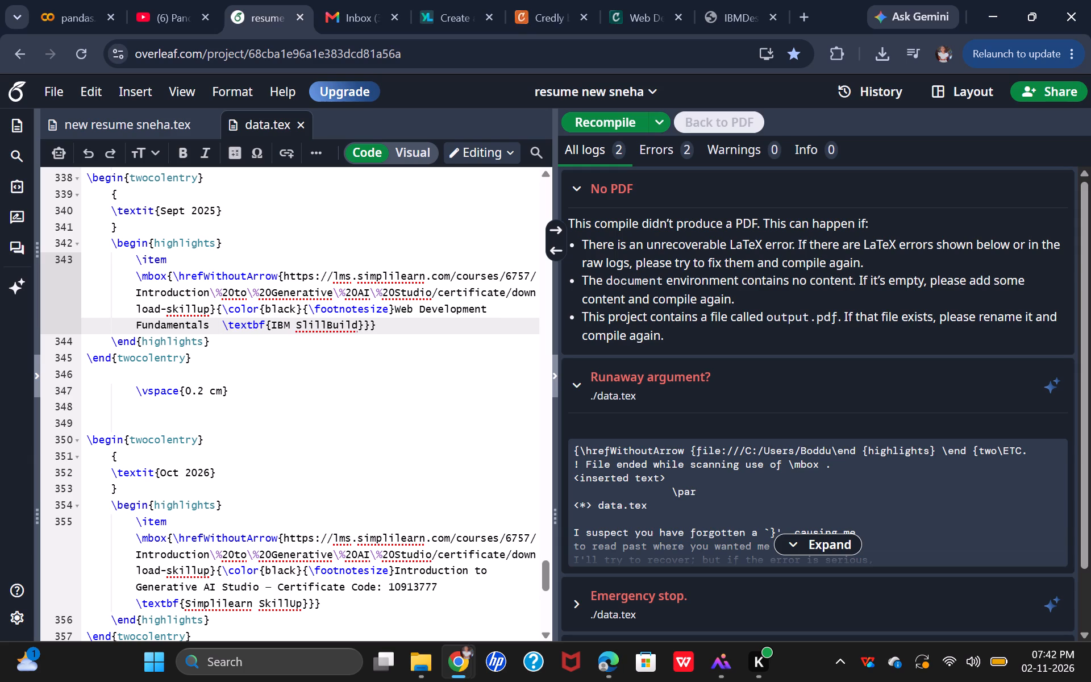
Delete the Simplilearn URL from the \hrefWithoutArrow braces of the Web Development Fundamentals entry.
{"action": "scroll", "coordinate": [326, 382], "scroll_direction": "up", "scroll_amount": 1}
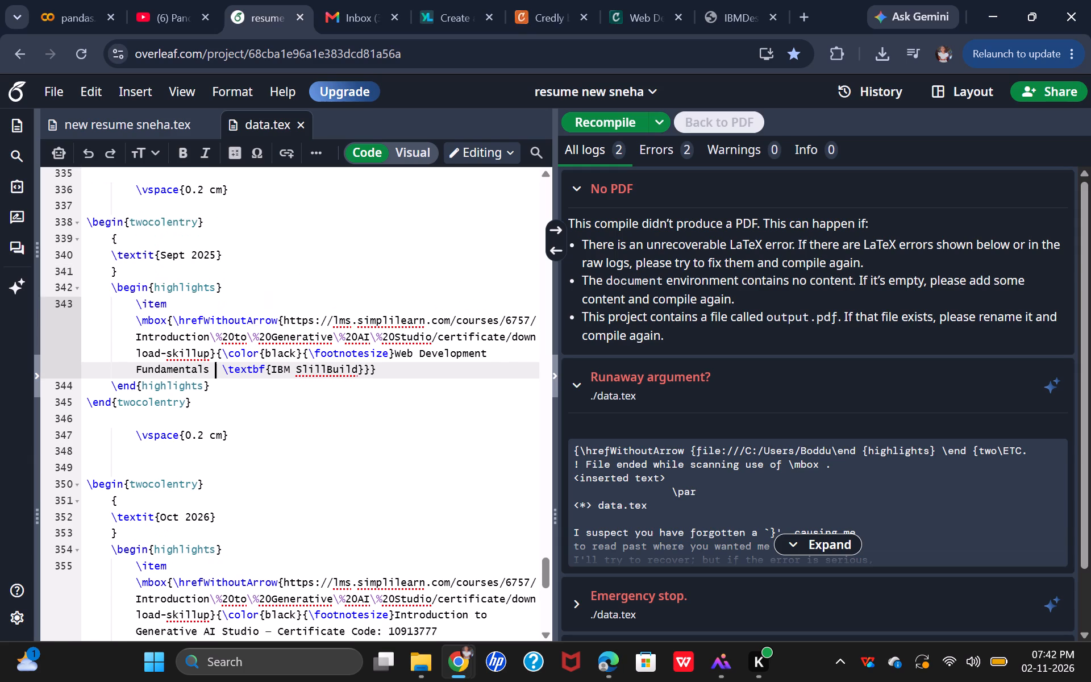
{"action": "scroll", "coordinate": [326, 382], "scroll_direction": "up", "scroll_amount": 1}
{"action": "left_click_drag", "start_coordinate": [283, 334], "coordinate": [277, 357]}
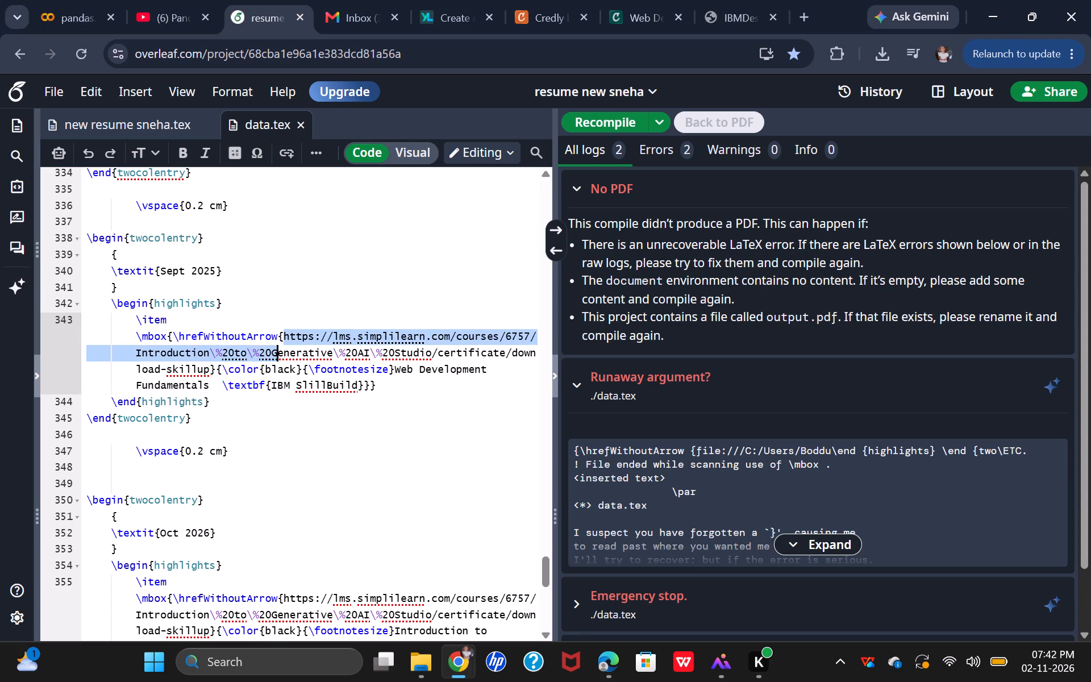
{"action": "left_click_drag", "start_coordinate": [277, 357], "coordinate": [293, 369]}
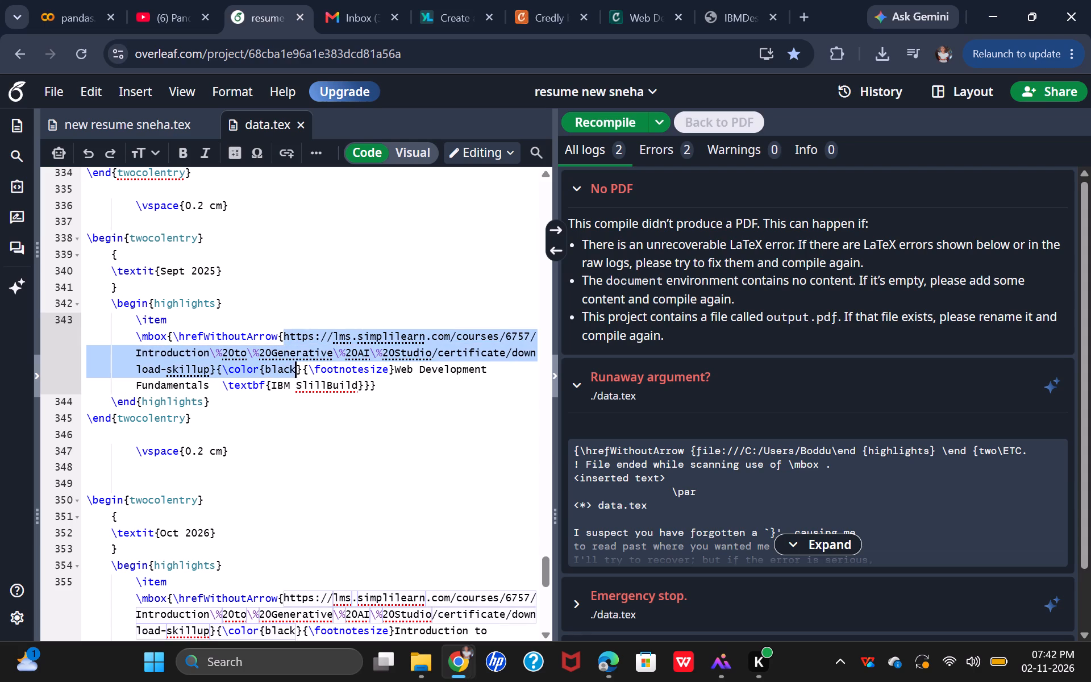
{"action": "left_click_drag", "start_coordinate": [293, 369], "coordinate": [223, 352]}
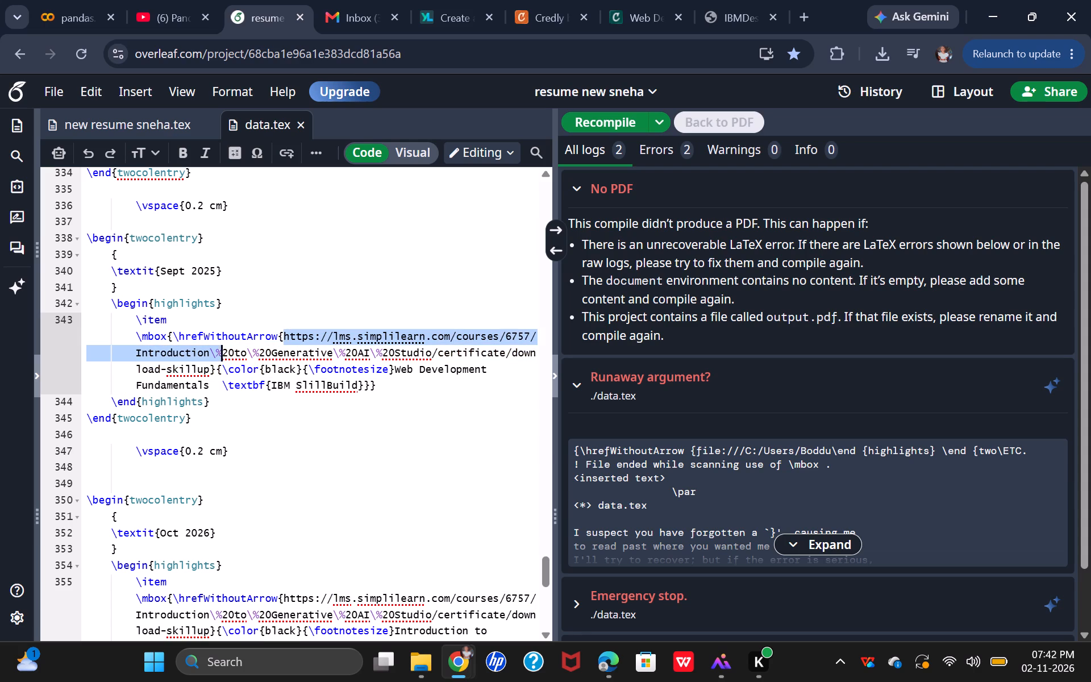
{"action": "left_click_drag", "start_coordinate": [223, 352], "coordinate": [212, 365]}
{"action": "key", "text": "BackSpace"}
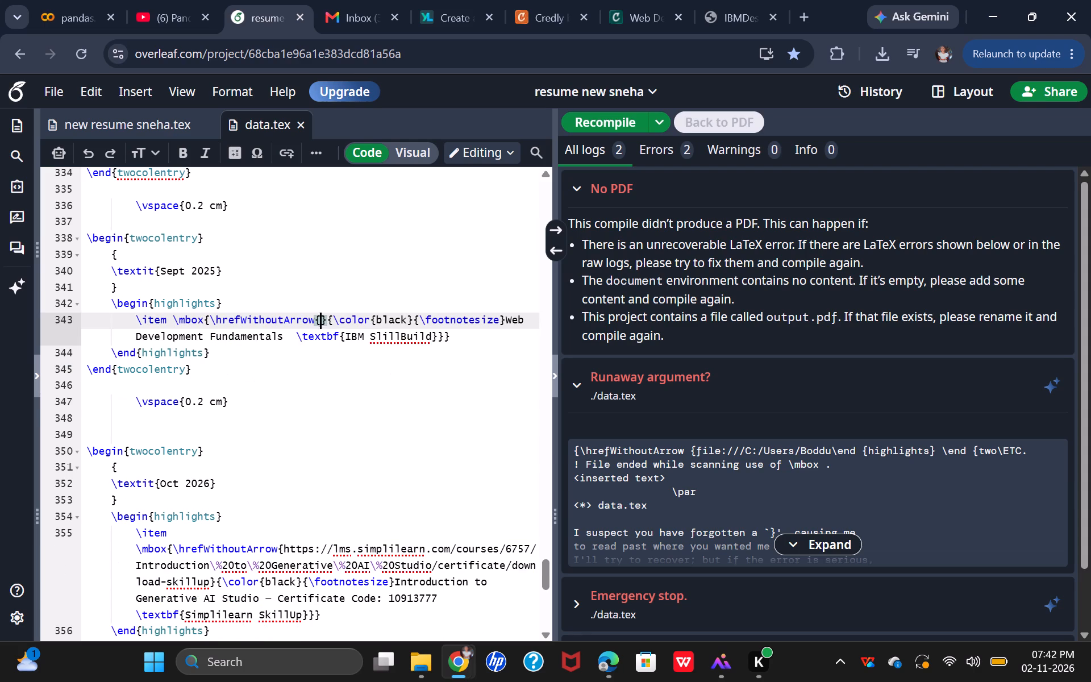
Copy the address of the IBMDesign certificate PDF from its browser tab and paste it into the empty \hrefWithoutArrow braces, followed by a space.
{"action": "left_click", "coordinate": [715, 10]}
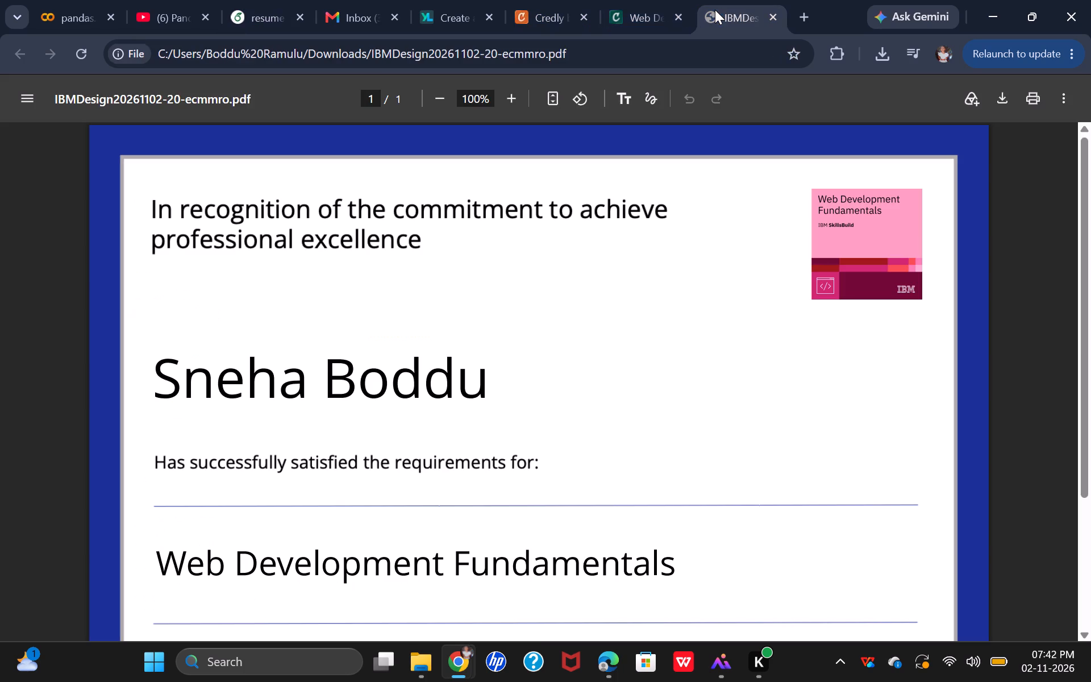
{"action": "left_click", "coordinate": [595, 49]}
{"action": "key", "text": "ctrl+x"}
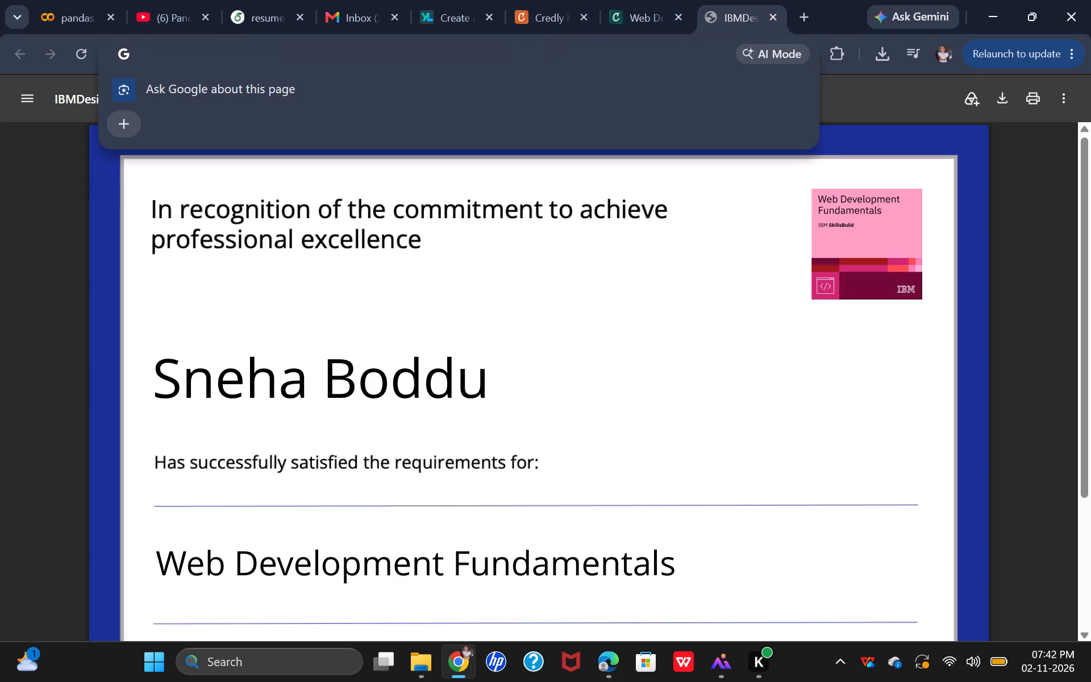
{"action": "key", "text": "ctrl+z"}
{"action": "key", "text": "ctrl+c"}
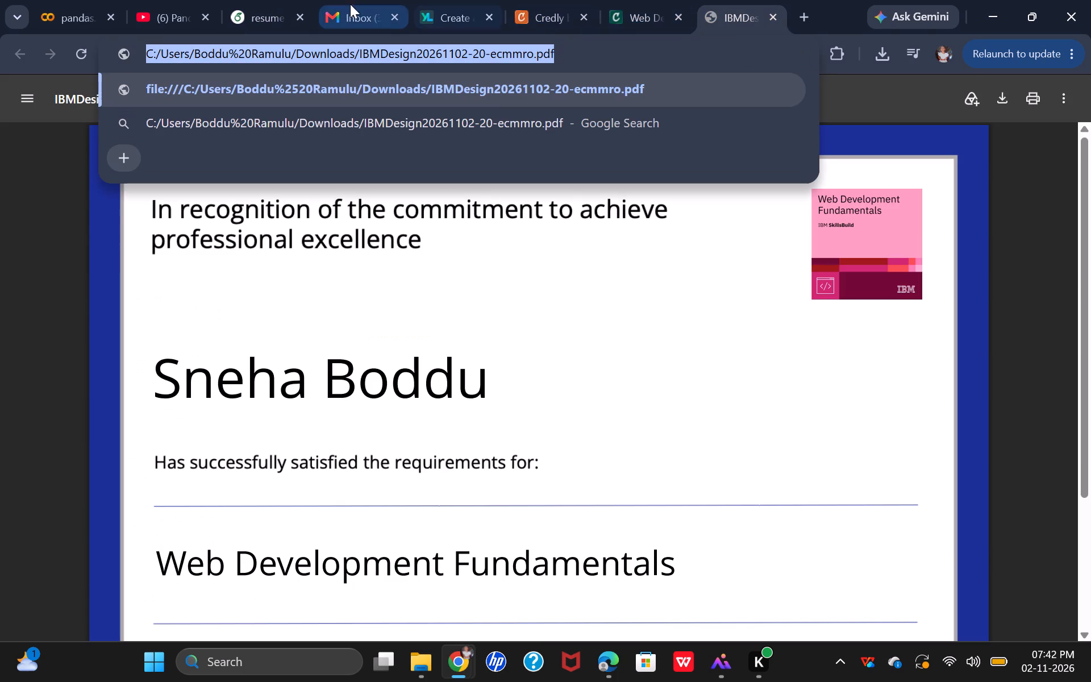
{"action": "left_click", "coordinate": [286, 11]}
{"action": "key", "text": "ctrl+v"}
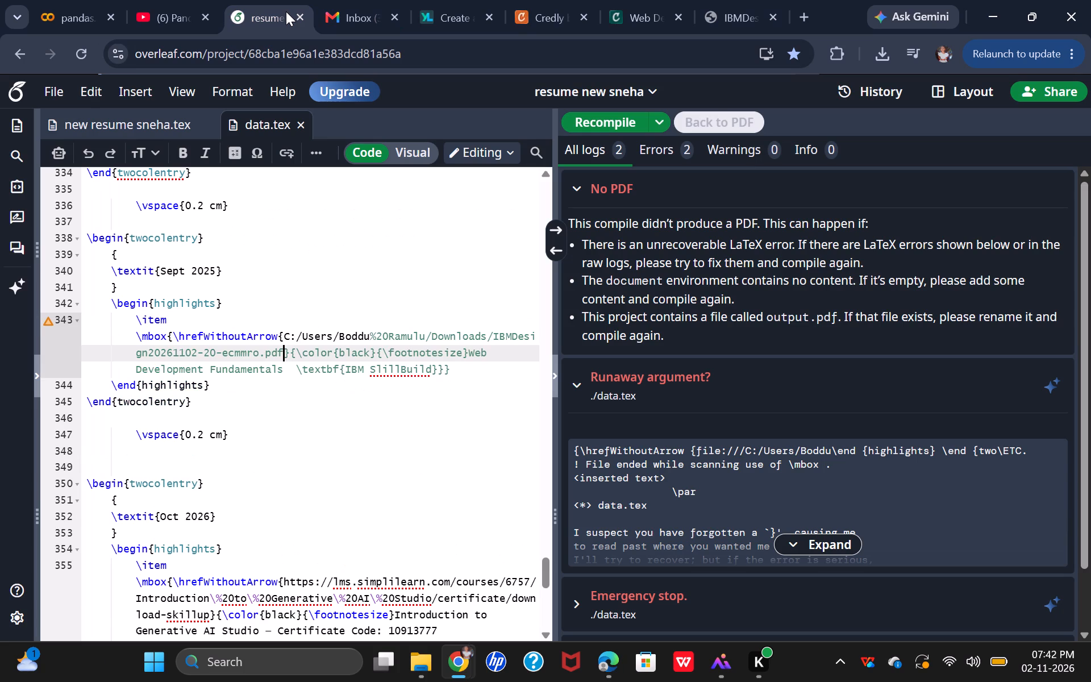
{"action": "key", "text": "space"}
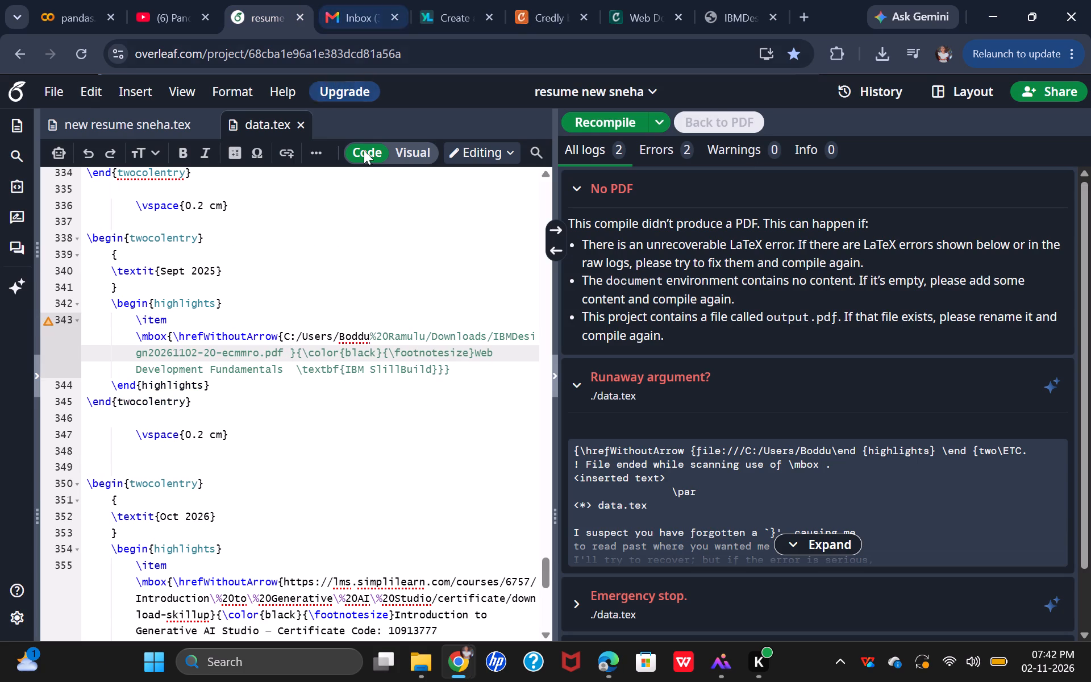
Correct the issuer's spelling in the Web Development Fundamentals entry to "IBM SkillBuild".
{"action": "left_click", "coordinate": [382, 368]}
{"action": "key", "text": "BackSpace"}
{"action": "key", "text": "k"}
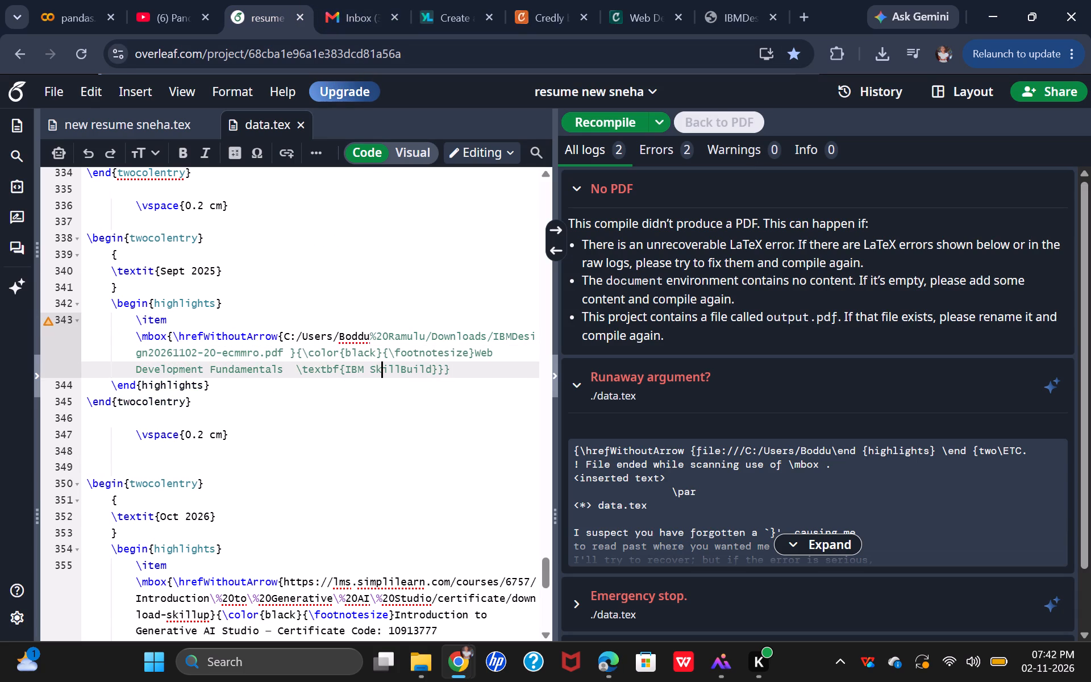
Join \item and \mbox without a space in the IBM SkillBuild entry and reduce the line's indentation to one tab.
{"action": "scroll", "coordinate": [408, 367], "scroll_direction": "down", "scroll_amount": 1}
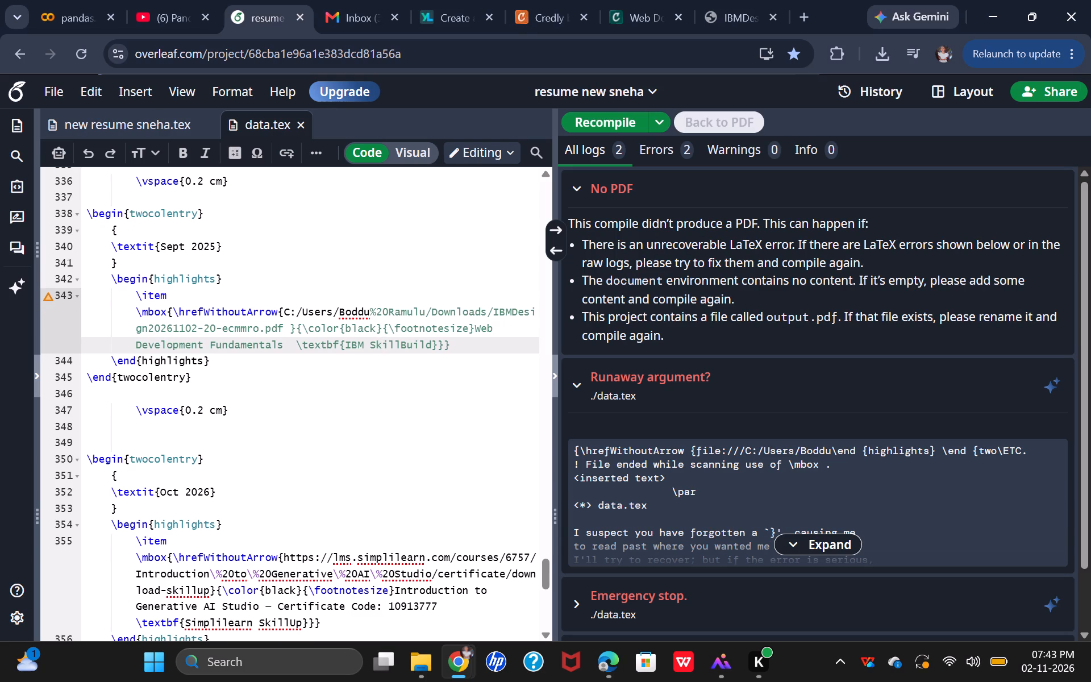
{"action": "scroll", "coordinate": [321, 294], "scroll_direction": "down", "scroll_amount": 1}
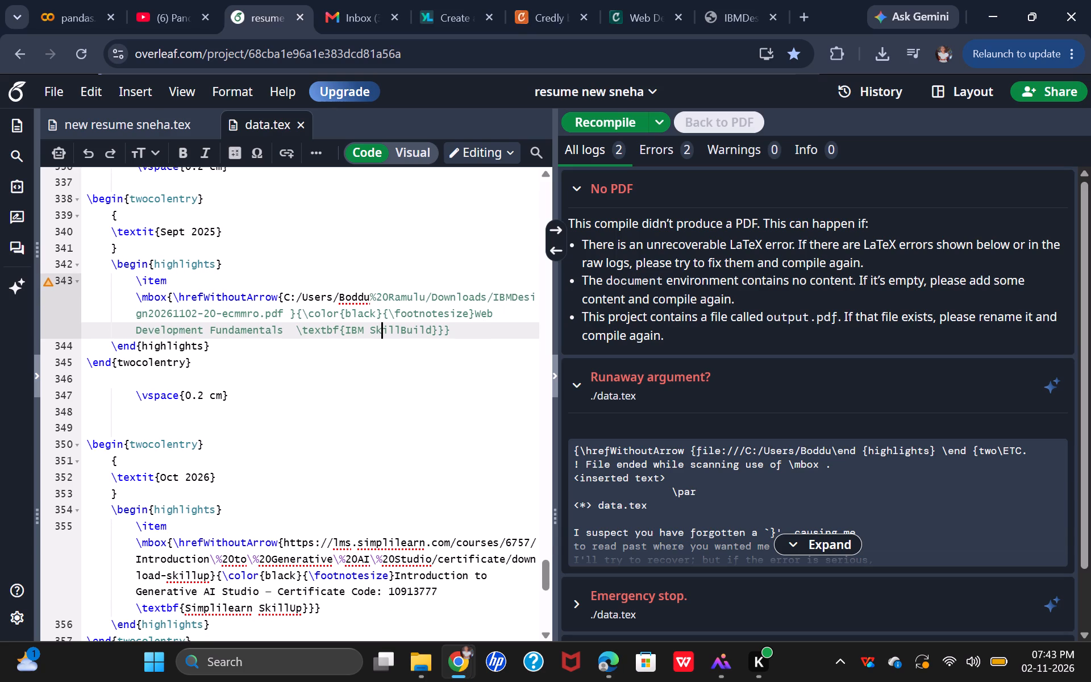
{"action": "left_click", "coordinate": [135, 281]}
{"action": "key", "text": "BackSpace"}
{"action": "key", "text": "BackSpace"}
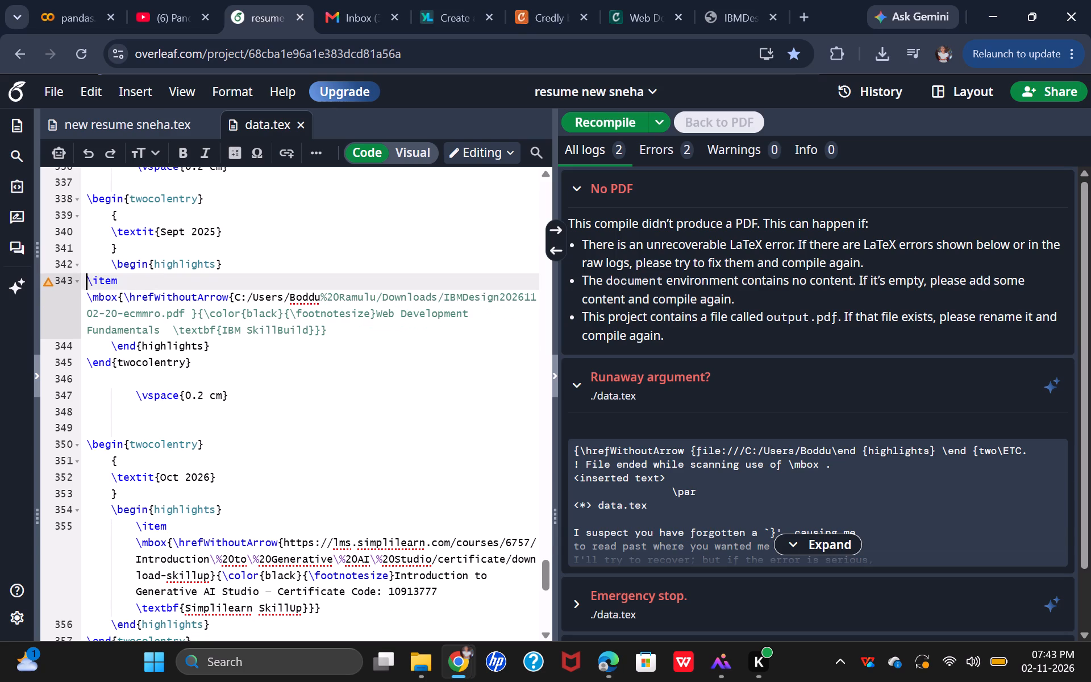
{"action": "key", "text": "Down"}
{"action": "key", "text": "Down"}
{"action": "key", "text": "Left"}
{"action": "key", "text": "Left"}
{"action": "key", "text": "Left"}
{"action": "key", "text": "Left"}
{"action": "key", "text": "Left"}
{"action": "key", "text": "Left"}
{"action": "key", "text": "Left"}
{"action": "key", "text": "Left"}
{"action": "key", "text": "Left"}
{"action": "key", "text": "Left"}
{"action": "key", "text": "Left"}
{"action": "key", "text": "Left"}
{"action": "key", "text": "Left"}
{"action": "key", "text": "Left"}
{"action": "key", "text": "Left"}
{"action": "key", "text": "Left"}
{"action": "key", "text": "Left"}
{"action": "key", "text": "Left"}
{"action": "key", "text": "Left"}
{"action": "key", "text": "Left"}
{"action": "key", "text": "Left"}
{"action": "key", "text": "Left"}
{"action": "key", "text": "Left"}
{"action": "key", "text": "Left"}
{"action": "key", "text": "BackSpace"}
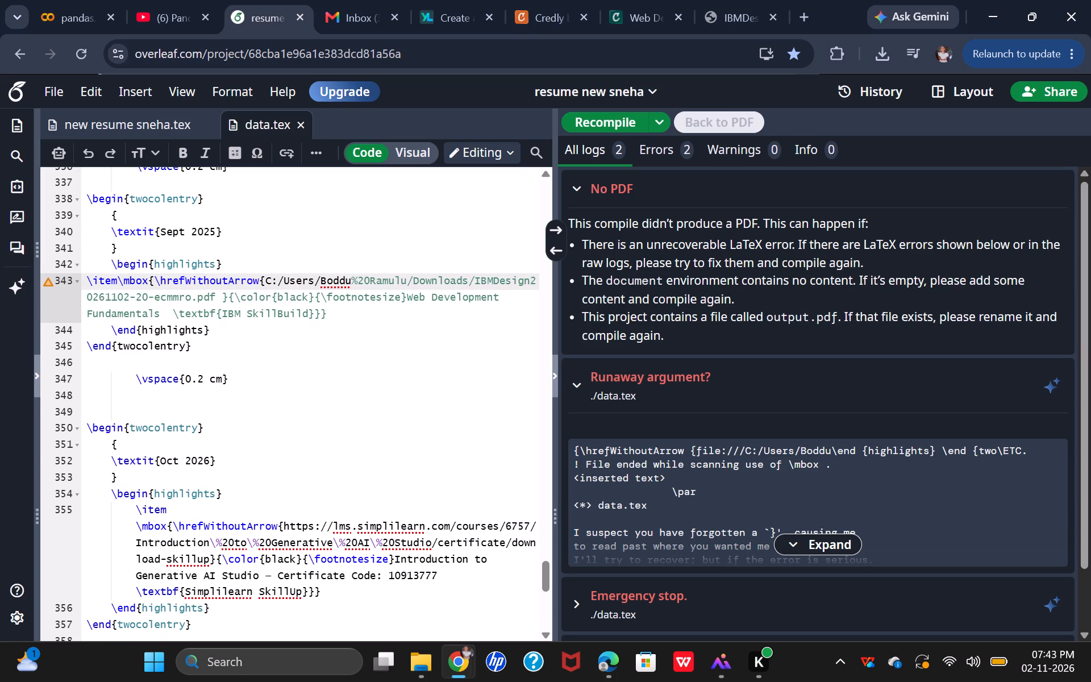
{"action": "left_click", "coordinate": [87, 280]}
{"action": "key", "text": "Tab"}
{"action": "left_click", "coordinate": [225, 323]}
{"action": "scroll", "coordinate": [194, 289], "scroll_direction": "up", "scroll_amount": 1}
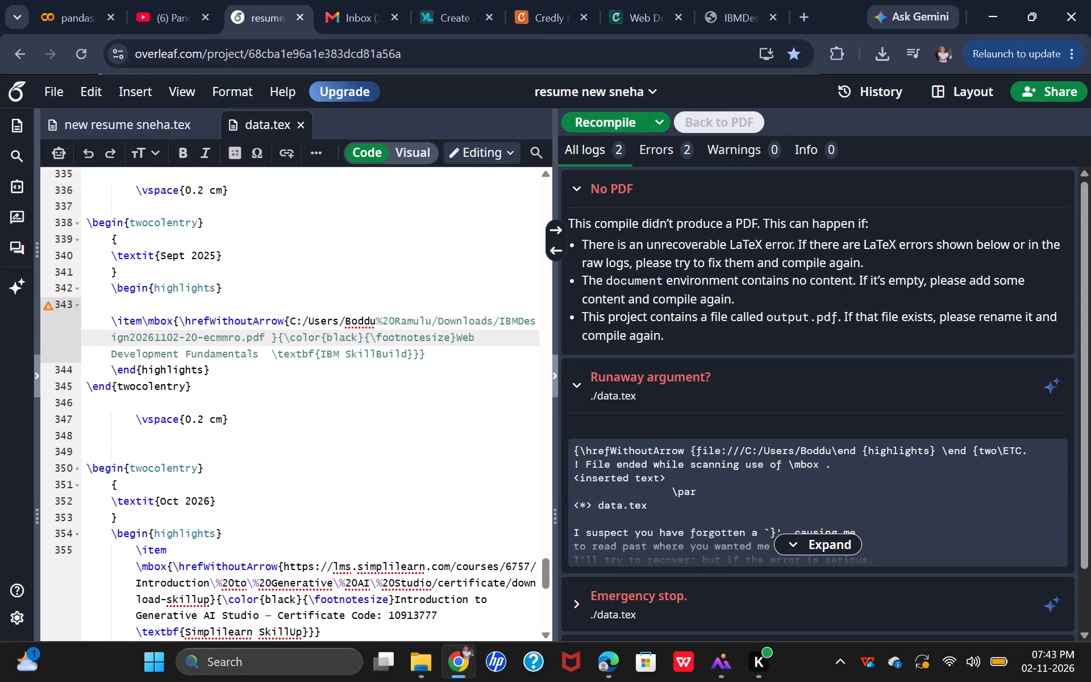
{"action": "scroll", "coordinate": [194, 289], "scroll_direction": "up", "scroll_amount": 3}
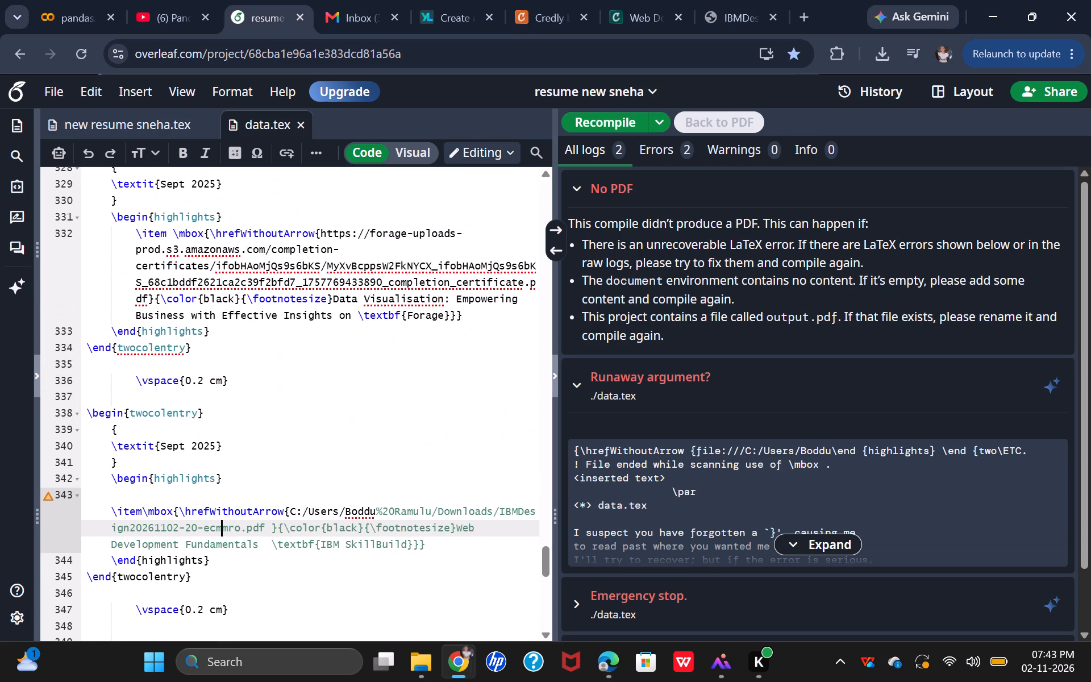
Review the code from the IBM SkillBuild entry through the Simplilearn SkillUp entry to the end of data.tex.
{"action": "scroll", "coordinate": [194, 289], "scroll_direction": "down", "scroll_amount": 1}
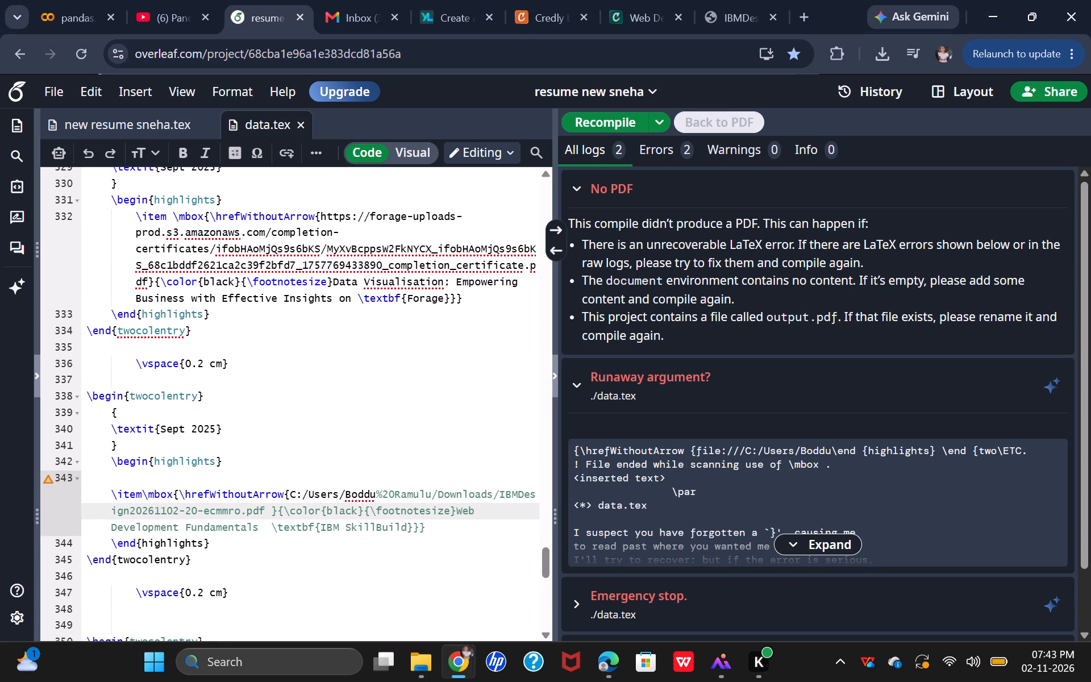
{"action": "scroll", "coordinate": [194, 289], "scroll_direction": "down", "scroll_amount": 2}
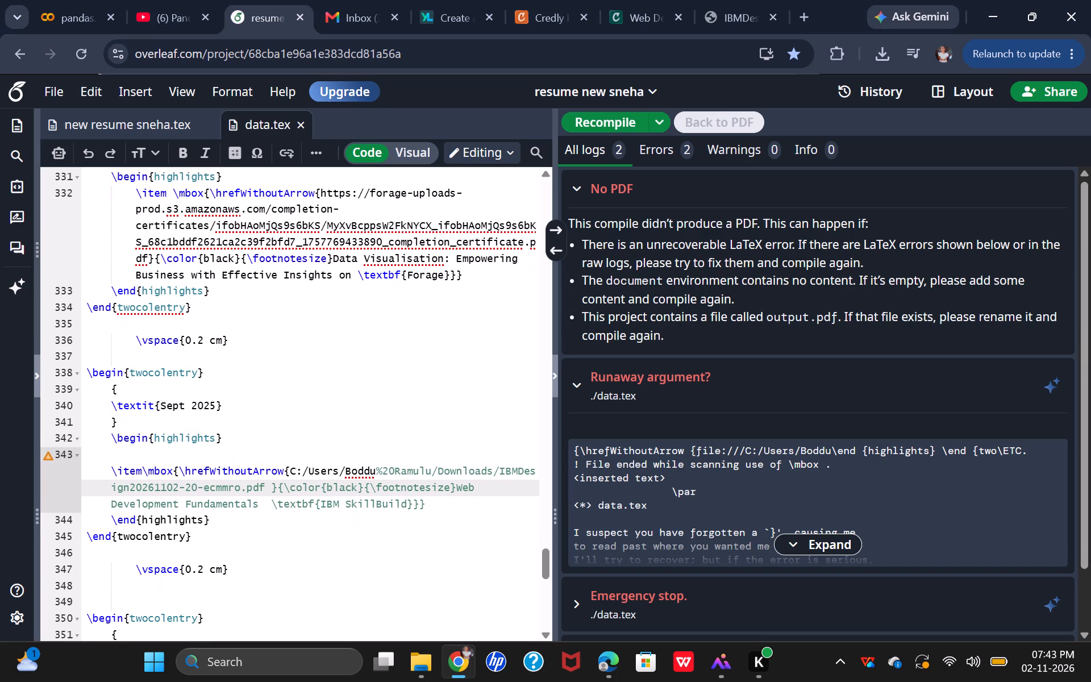
{"action": "scroll", "coordinate": [194, 289], "scroll_direction": "down", "scroll_amount": 2}
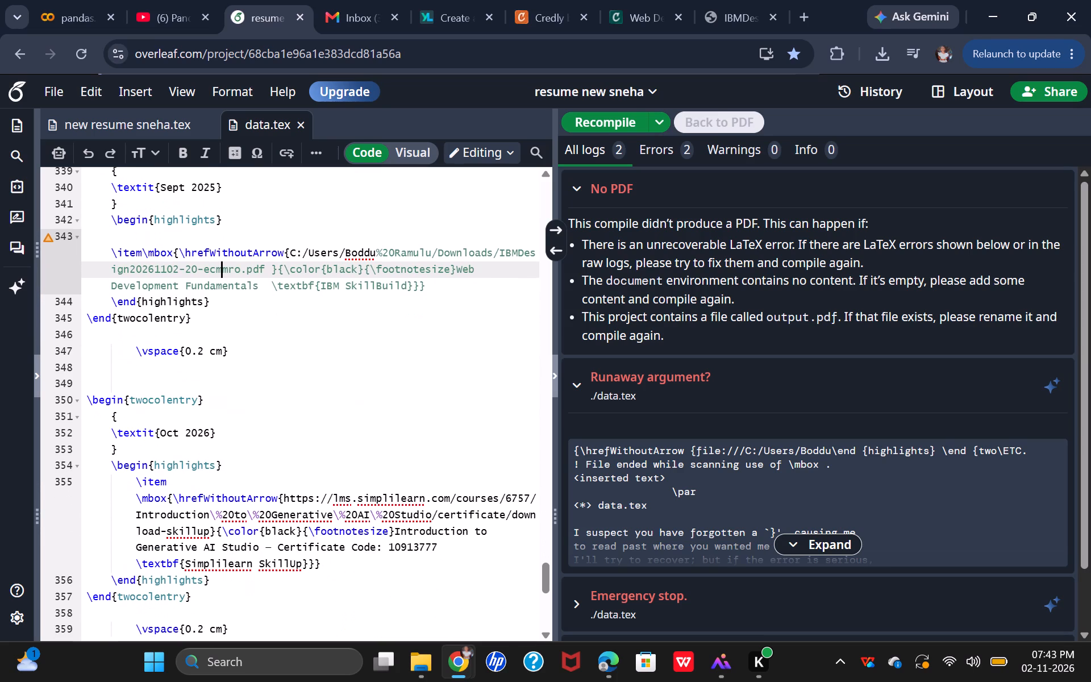
{"action": "scroll", "coordinate": [194, 289], "scroll_direction": "down", "scroll_amount": 1}
{"action": "left_click", "coordinate": [314, 244]}
{"action": "left_click", "coordinate": [305, 362]}
{"action": "scroll", "coordinate": [276, 298], "scroll_direction": "down", "scroll_amount": 2}
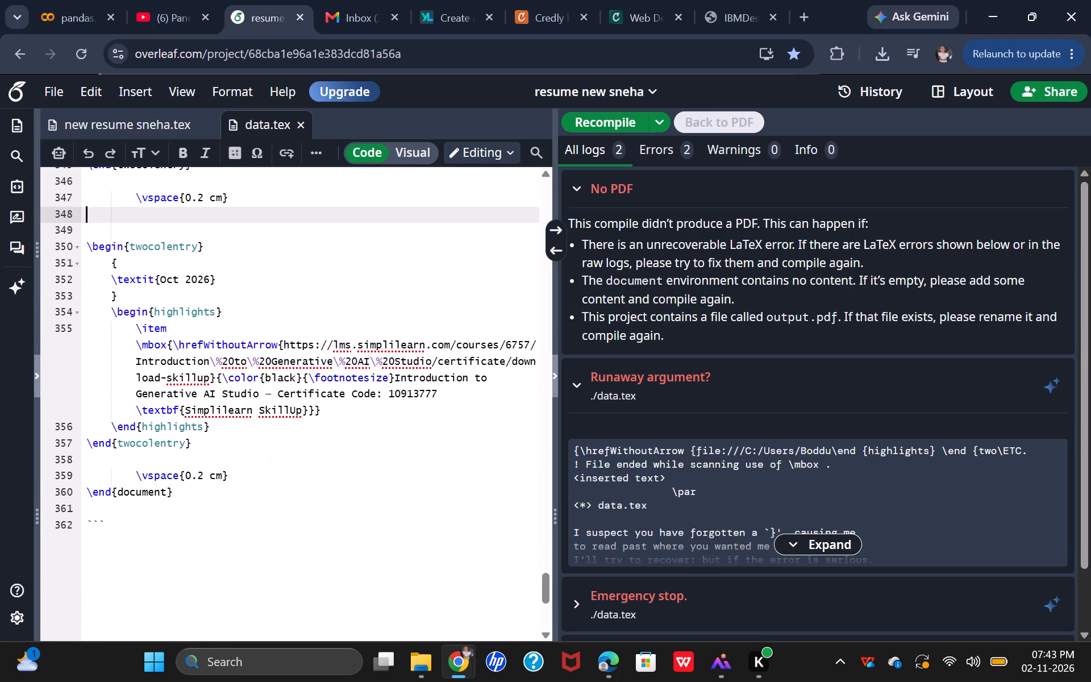
{"action": "scroll", "coordinate": [276, 298], "scroll_direction": "down", "scroll_amount": 2}
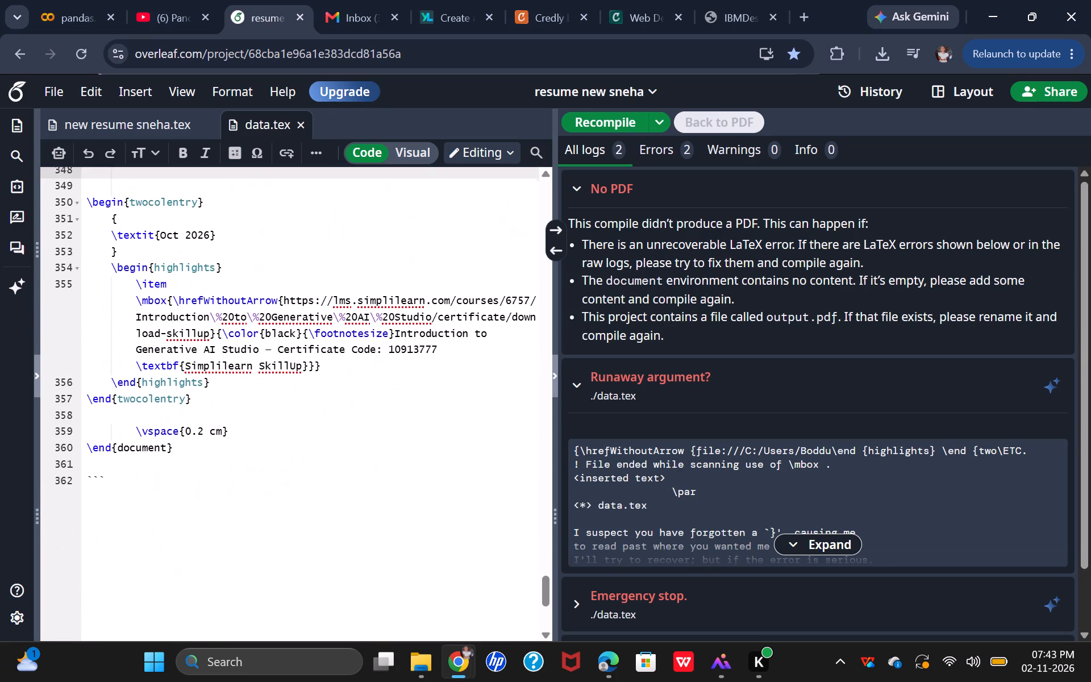
Recompile the resume and look back through data.tex from the certificate entries up to the skills entries.
{"action": "scroll", "coordinate": [276, 298], "scroll_direction": "up", "scroll_amount": 3}
{"action": "left_click", "coordinate": [582, 121]}
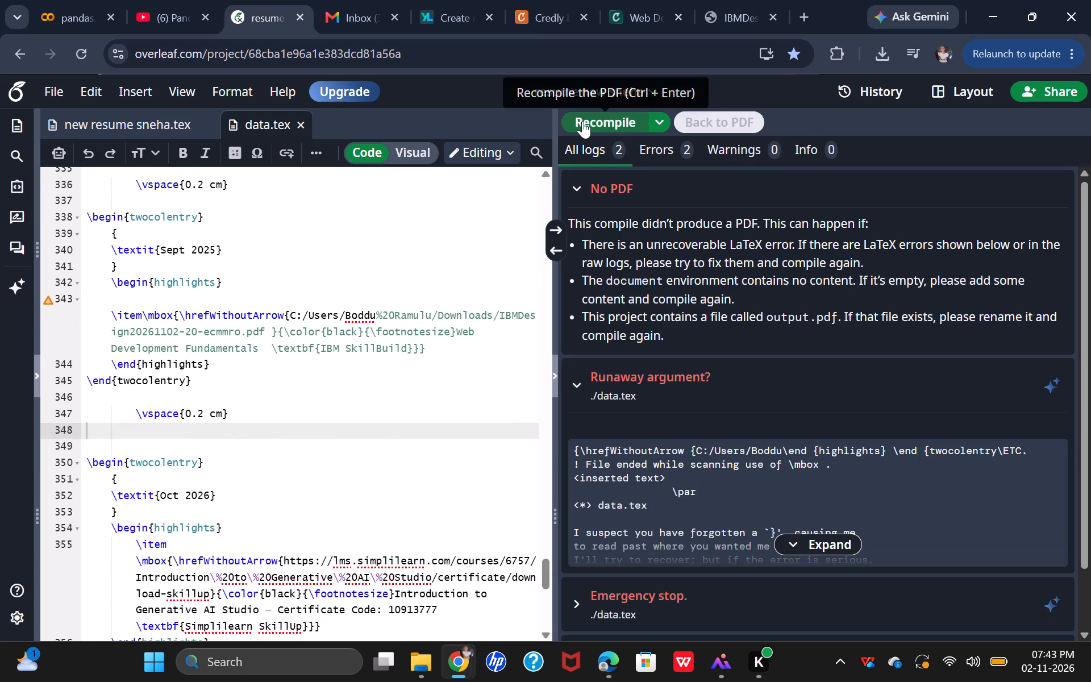
{"action": "scroll", "coordinate": [661, 381], "scroll_direction": "down", "scroll_amount": 3}
{"action": "scroll", "coordinate": [661, 381], "scroll_direction": "up", "scroll_amount": 4}
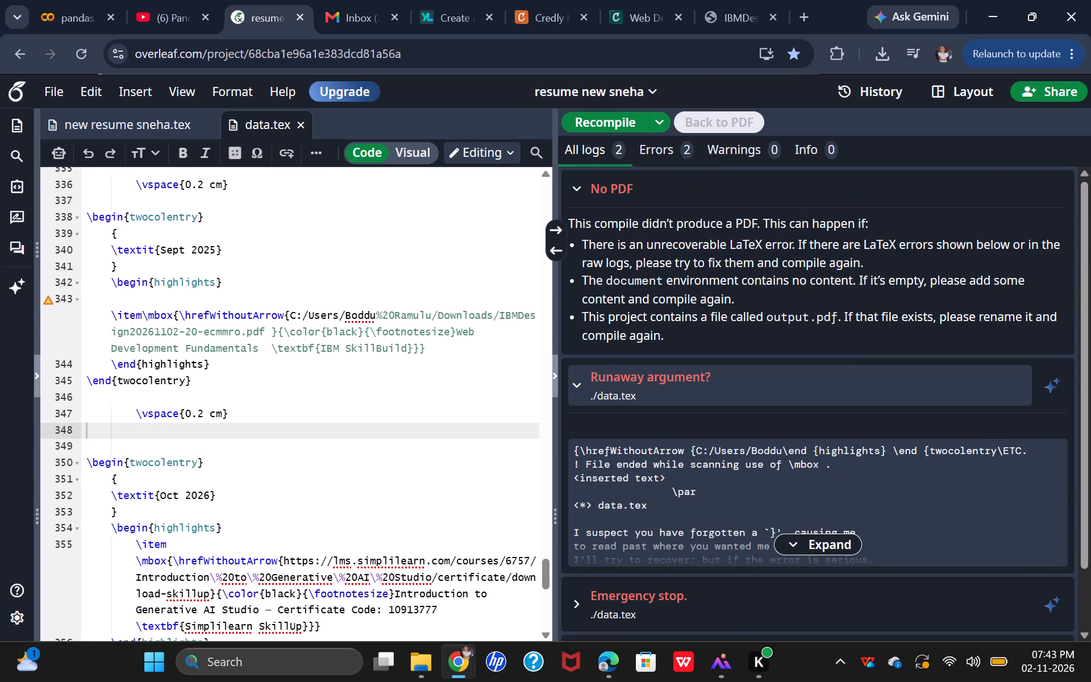
{"action": "scroll", "coordinate": [340, 356], "scroll_direction": "up", "scroll_amount": 3}
{"action": "scroll", "coordinate": [340, 356], "scroll_direction": "down", "scroll_amount": 1}
{"action": "scroll", "coordinate": [340, 356], "scroll_direction": "up", "scroll_amount": 9}
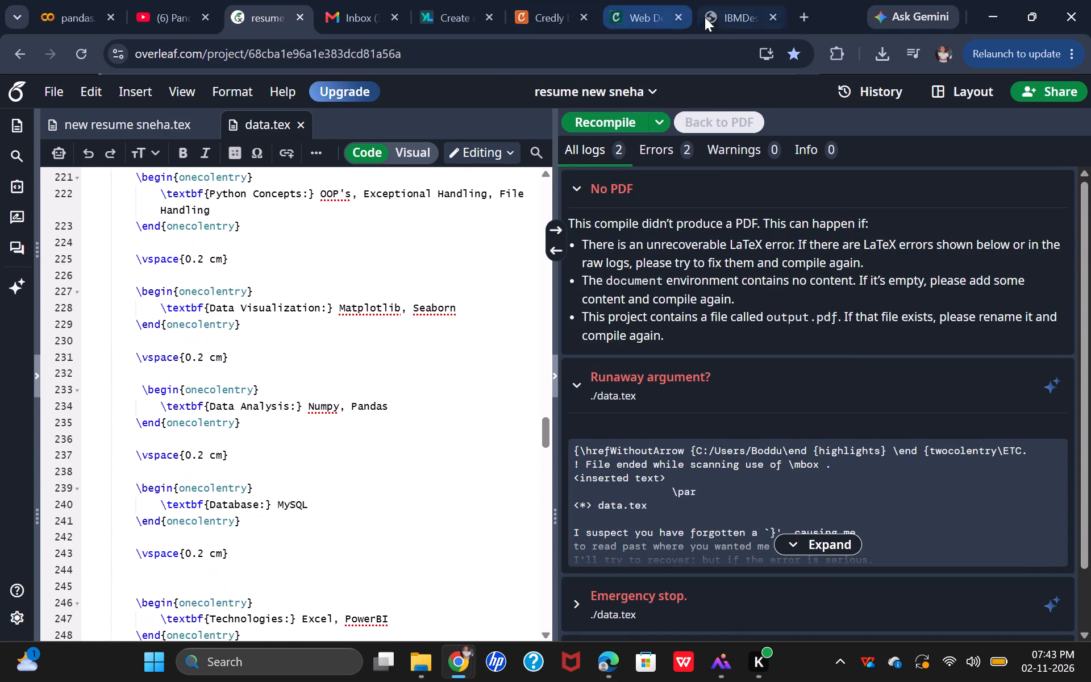
View the IBMDesign certificate PDF and the Web Development Fundamentals badge page on Credly.
{"action": "left_click", "coordinate": [726, 10]}
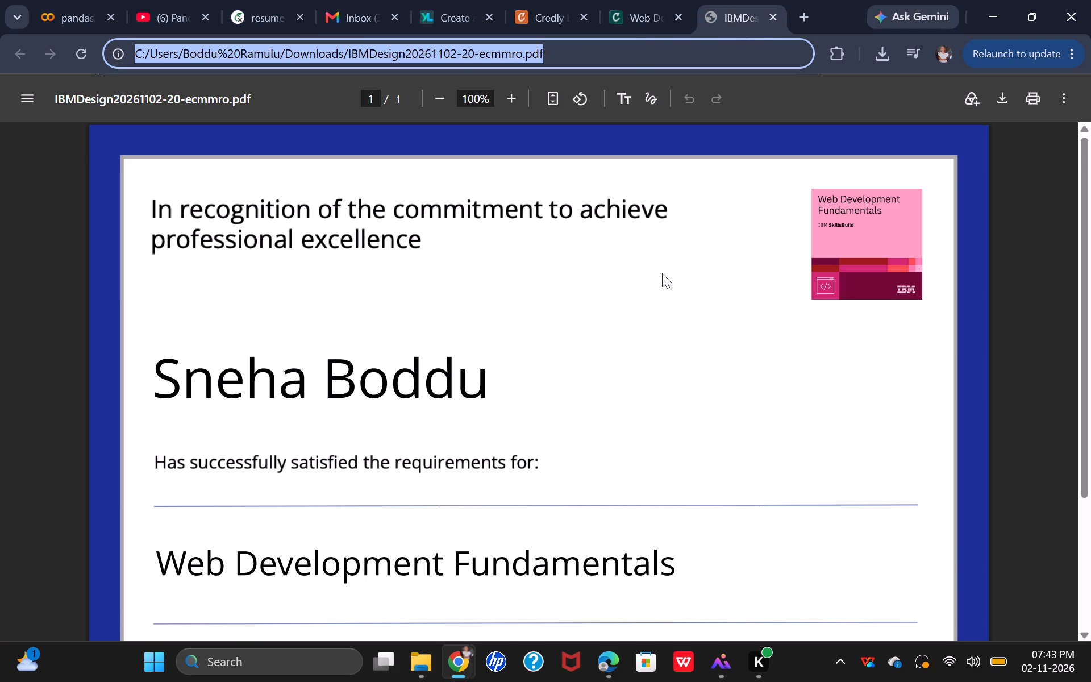
{"action": "left_click", "coordinate": [662, 273]}
{"action": "left_click", "coordinate": [671, 0]}
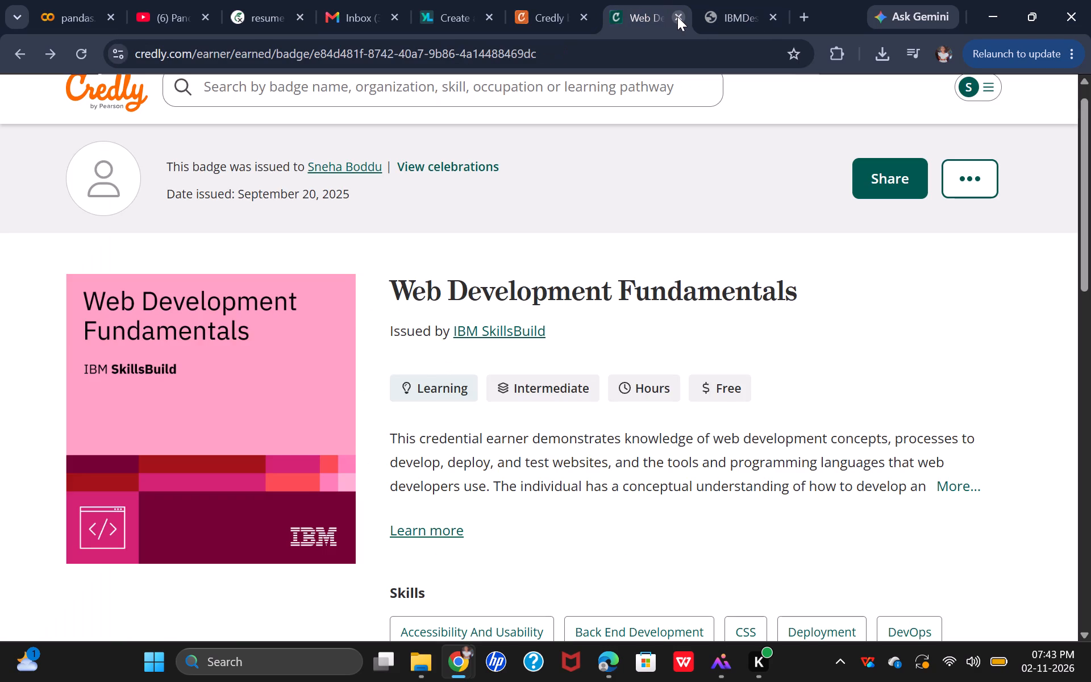
Close the Credly homepage tab and switch to the IBM "Create a Credly account" activity page.
{"action": "left_click", "coordinate": [551, 12]}
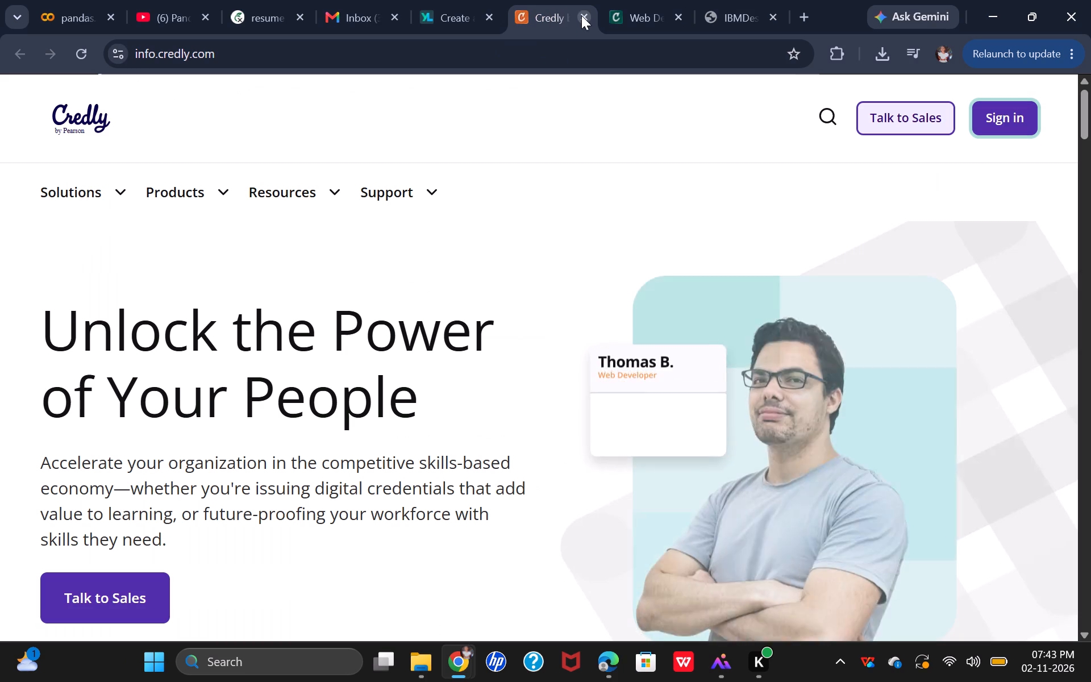
{"action": "left_click", "coordinate": [582, 15]}
{"action": "left_click", "coordinate": [438, 9]}
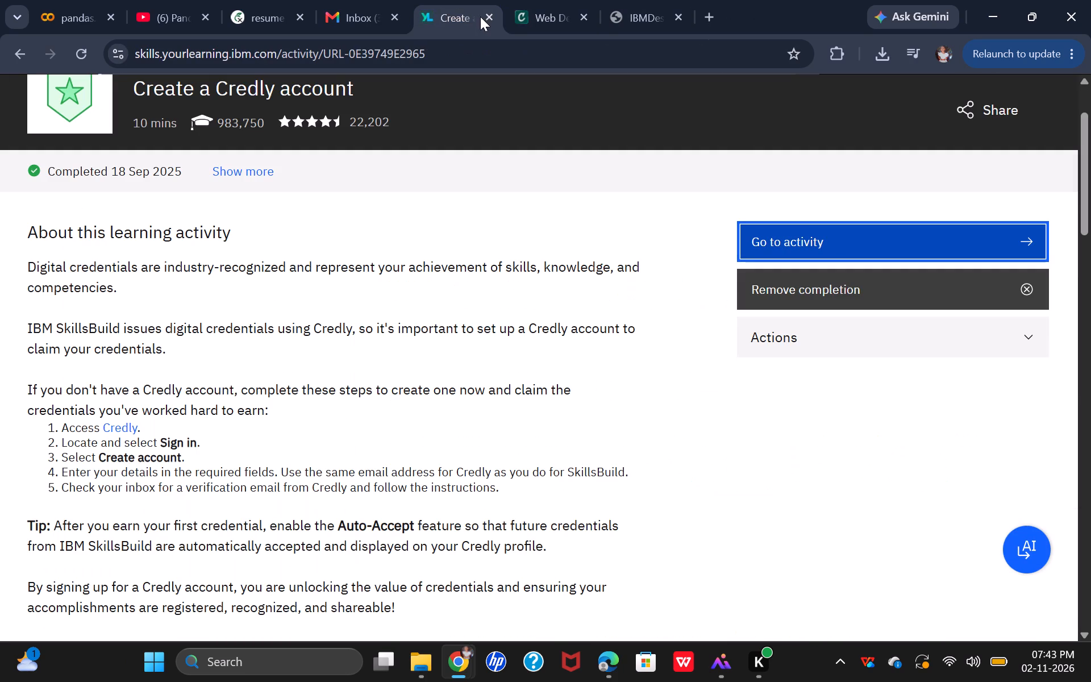